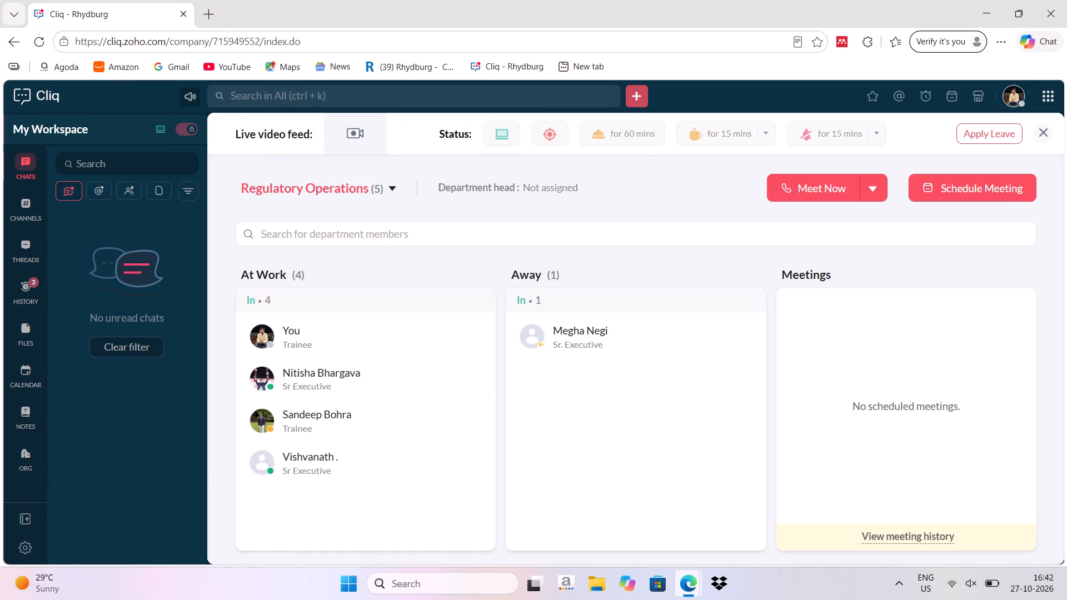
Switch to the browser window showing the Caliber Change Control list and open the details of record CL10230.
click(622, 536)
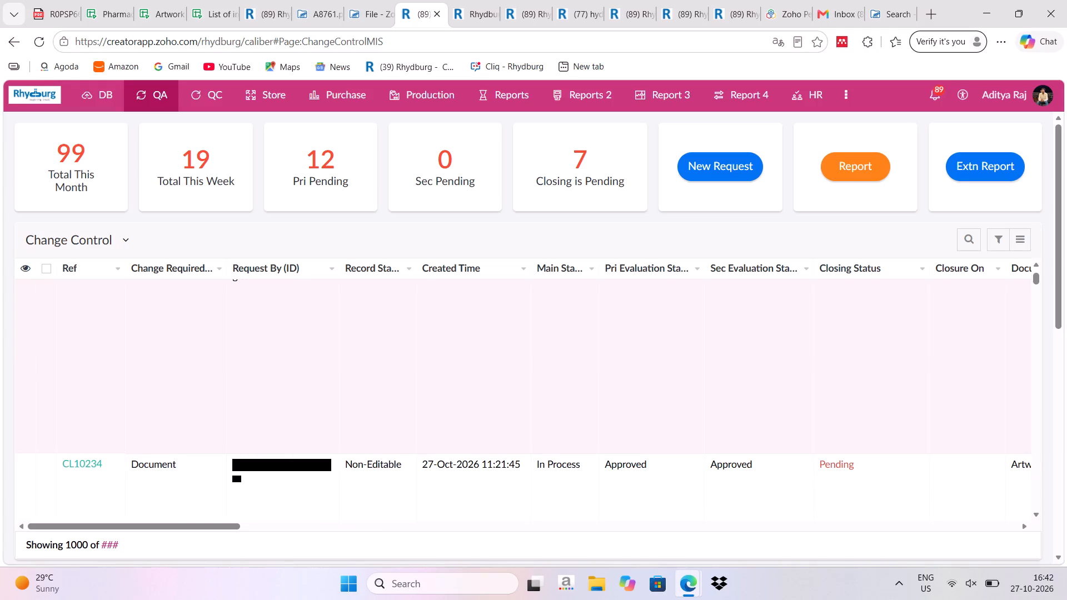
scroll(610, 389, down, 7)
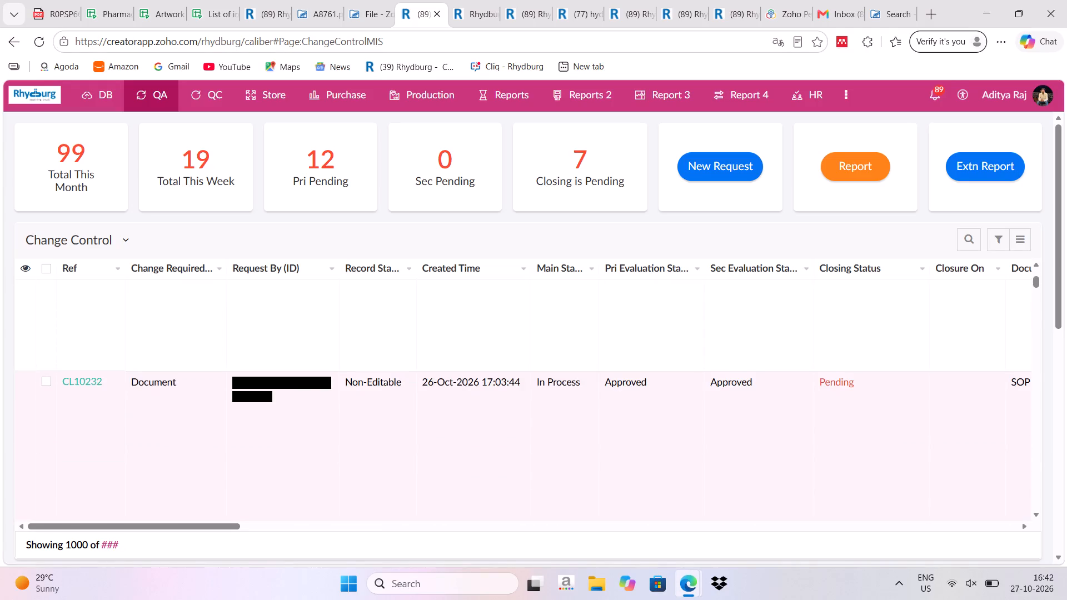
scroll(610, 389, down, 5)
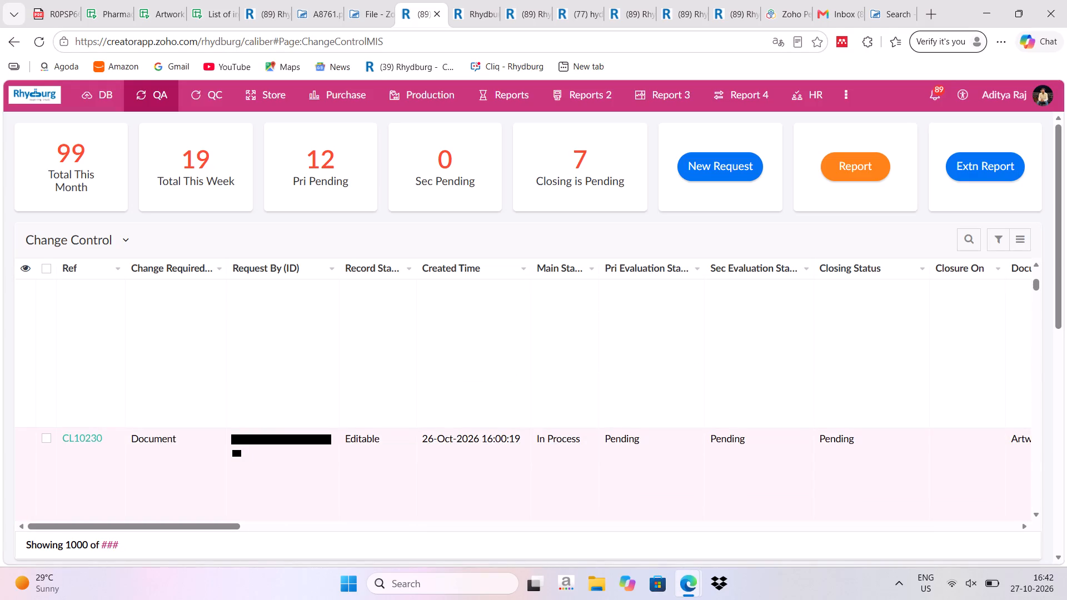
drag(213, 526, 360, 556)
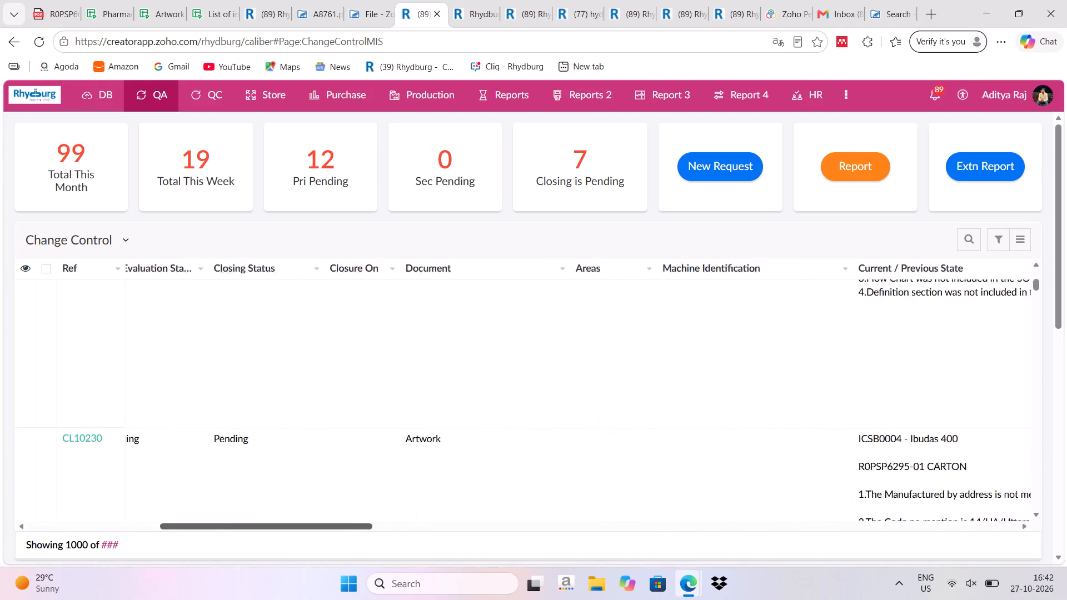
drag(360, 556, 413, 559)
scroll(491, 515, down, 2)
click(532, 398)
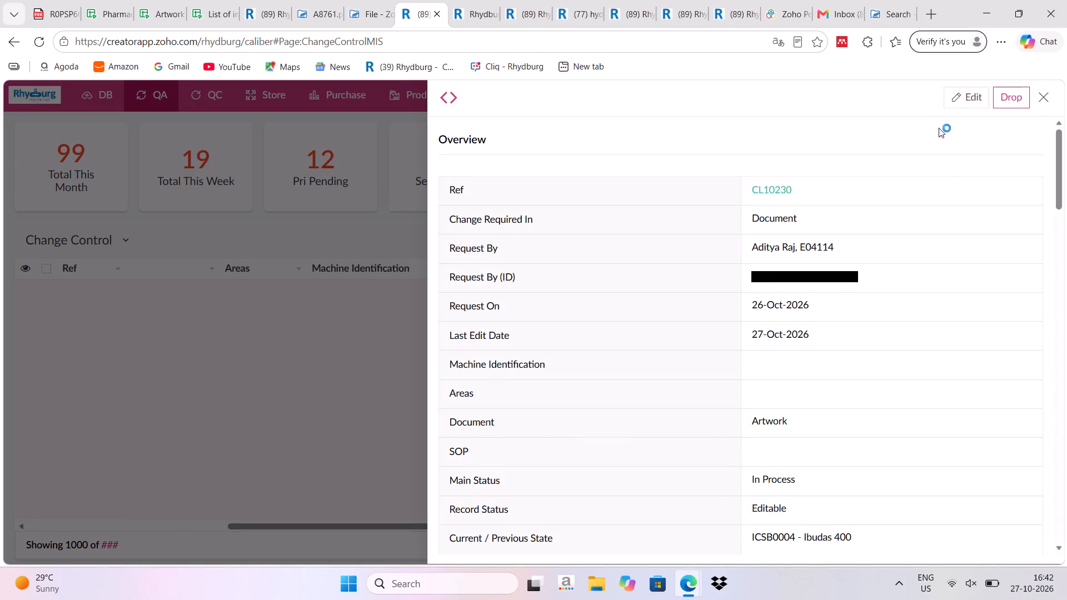
Open the change control record CL10230 for editing.
click(958, 97)
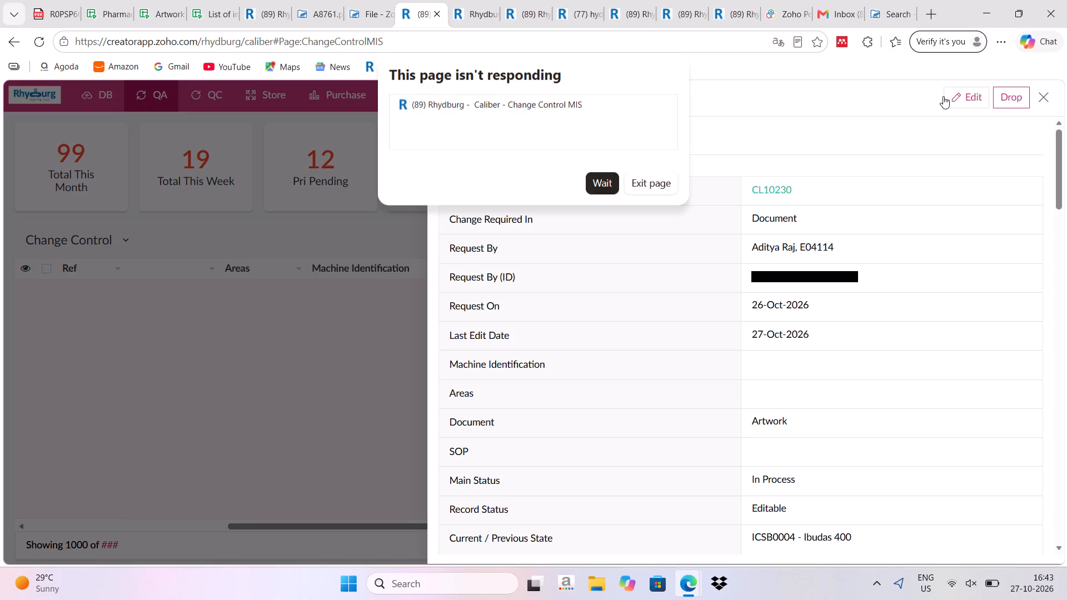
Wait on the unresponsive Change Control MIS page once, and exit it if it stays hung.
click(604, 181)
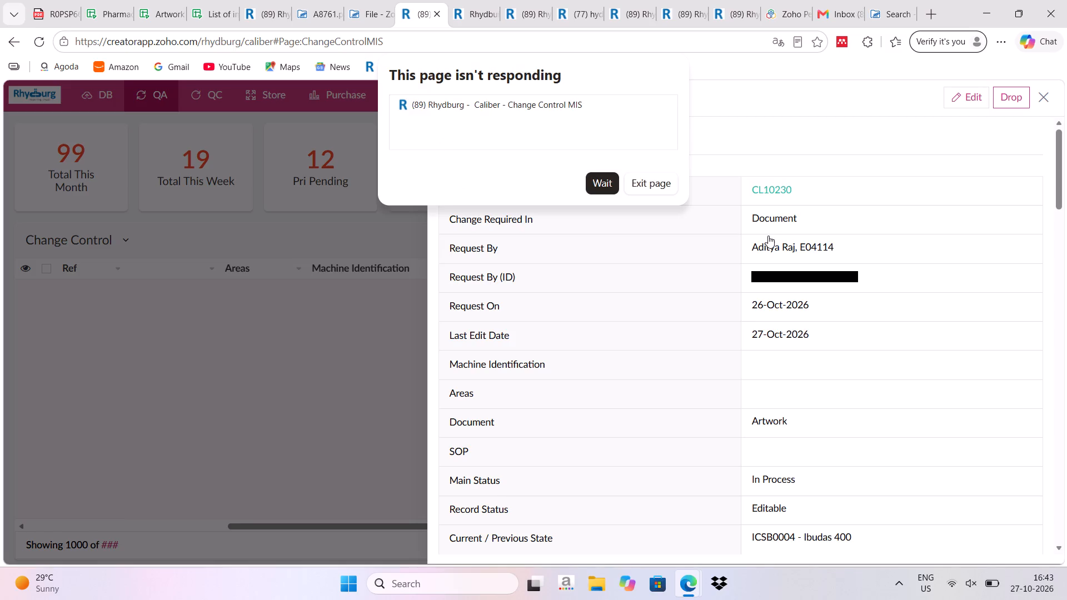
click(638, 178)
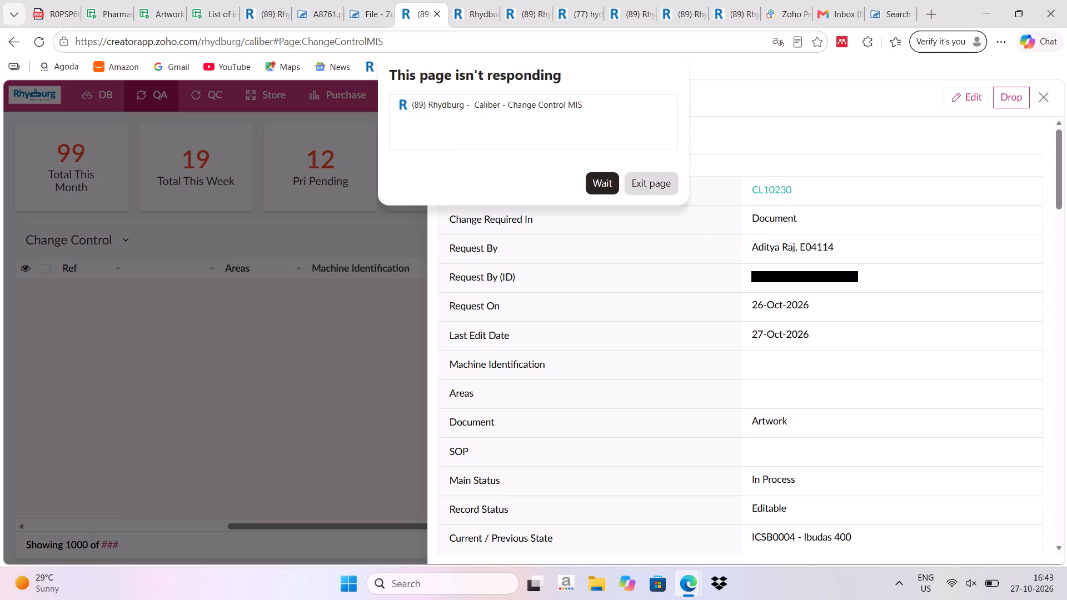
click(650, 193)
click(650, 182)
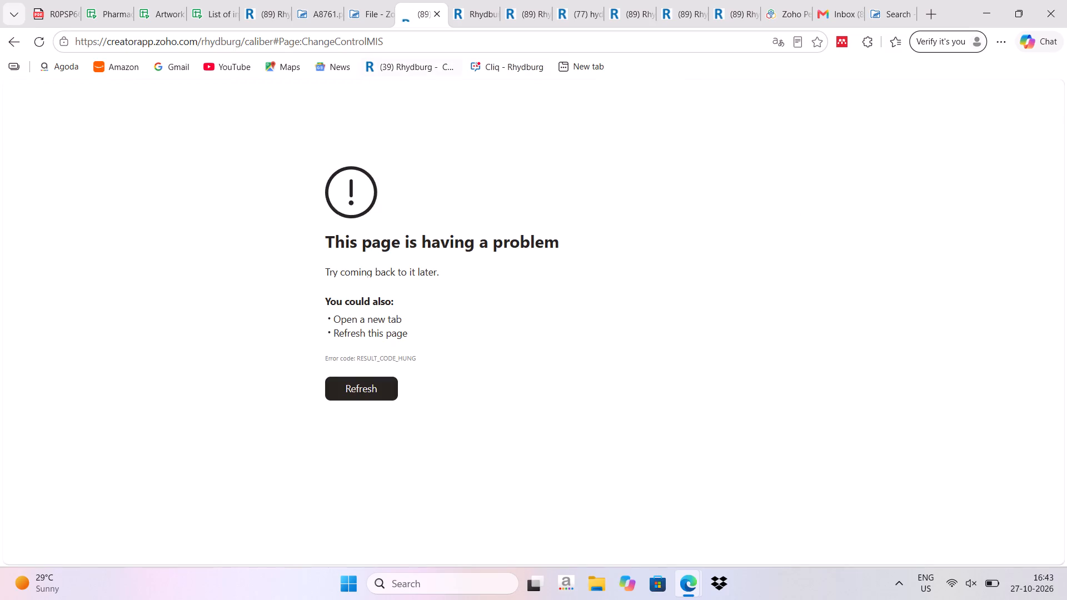
Close the A8761.pdf tab and the surplus WorkDrive and Caliber tabs after it, keeping one Caliber Artwork tab before Zoho People.
click(308, 10)
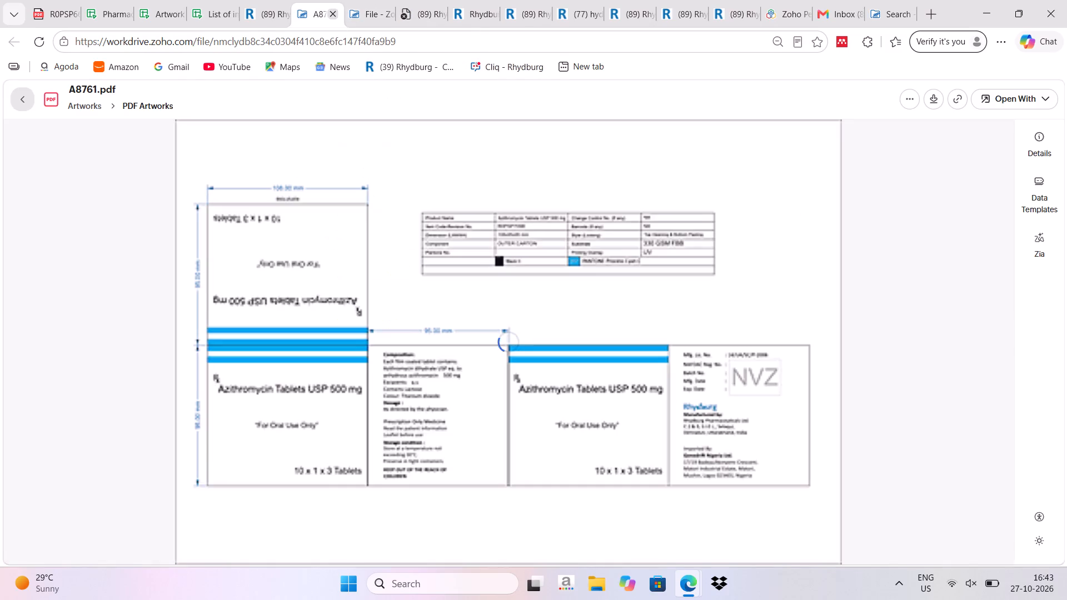
click(331, 12)
click(331, 12)
double_click(331, 12)
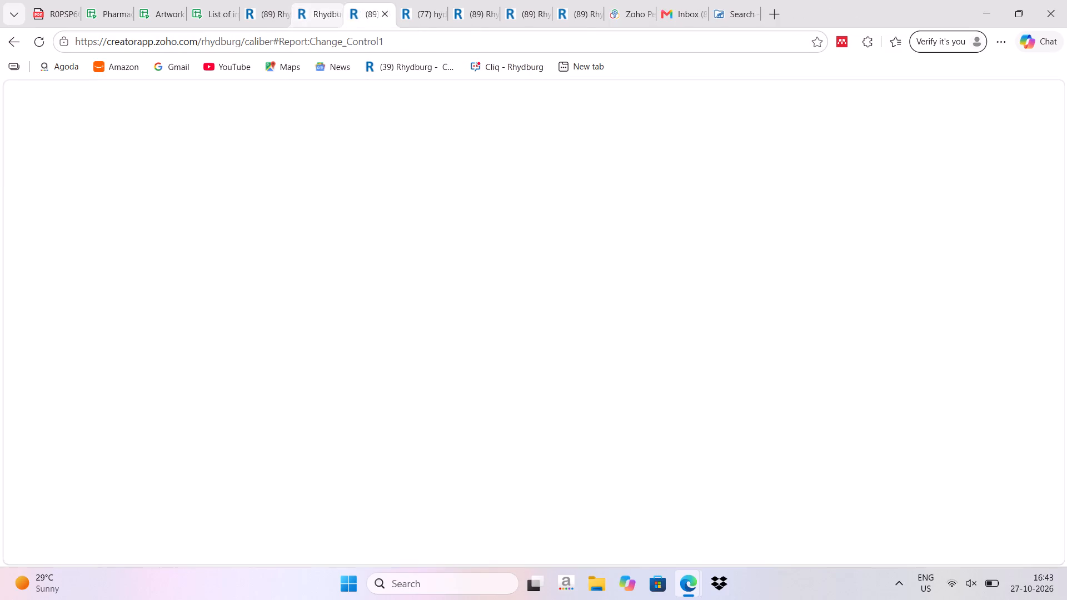
triple_click(331, 12)
triple_click(331, 12)
double_click(331, 12)
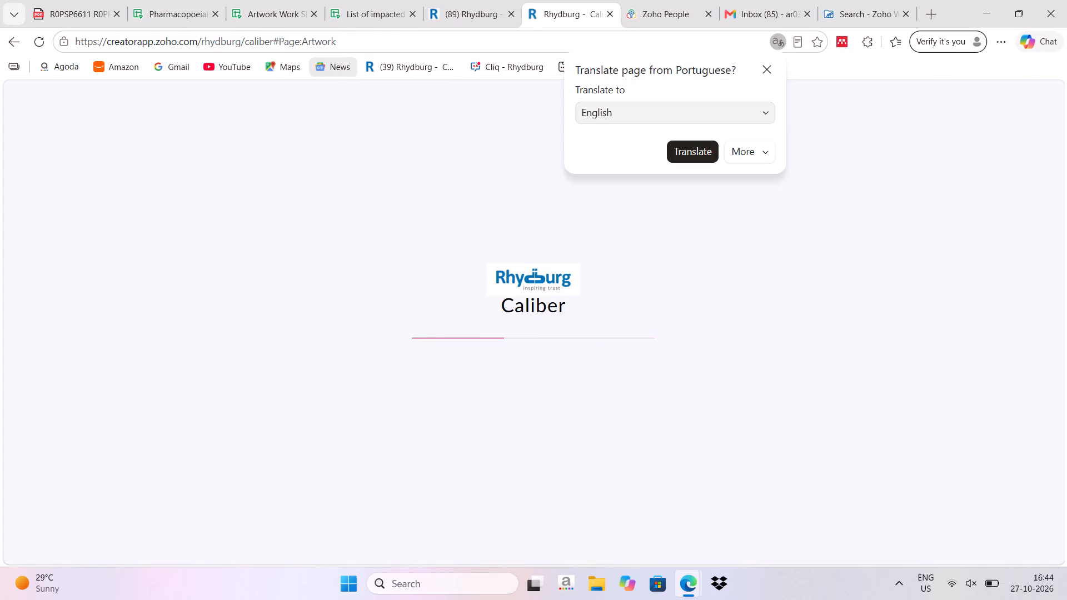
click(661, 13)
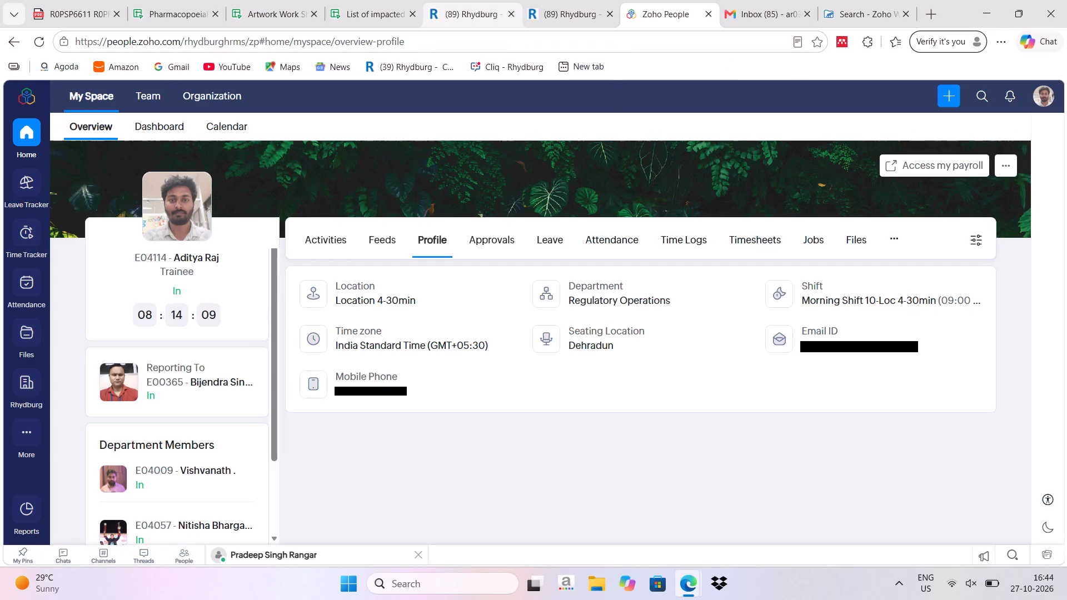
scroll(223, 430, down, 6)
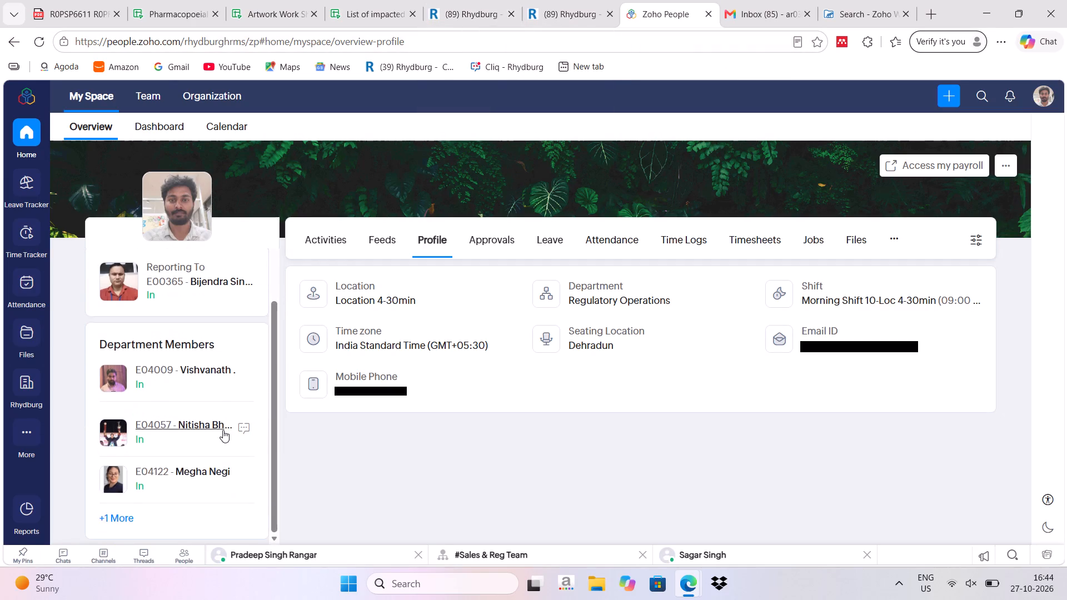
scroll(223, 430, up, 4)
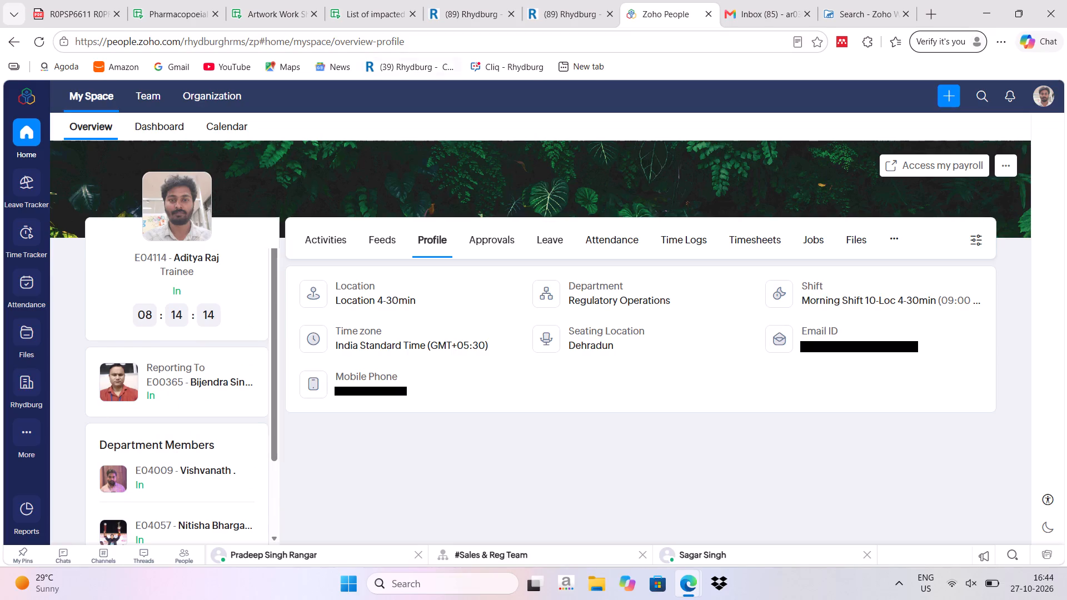
Return to the Caliber tab with the Artwork Review Report and open the QA Change Control page there.
click(465, 7)
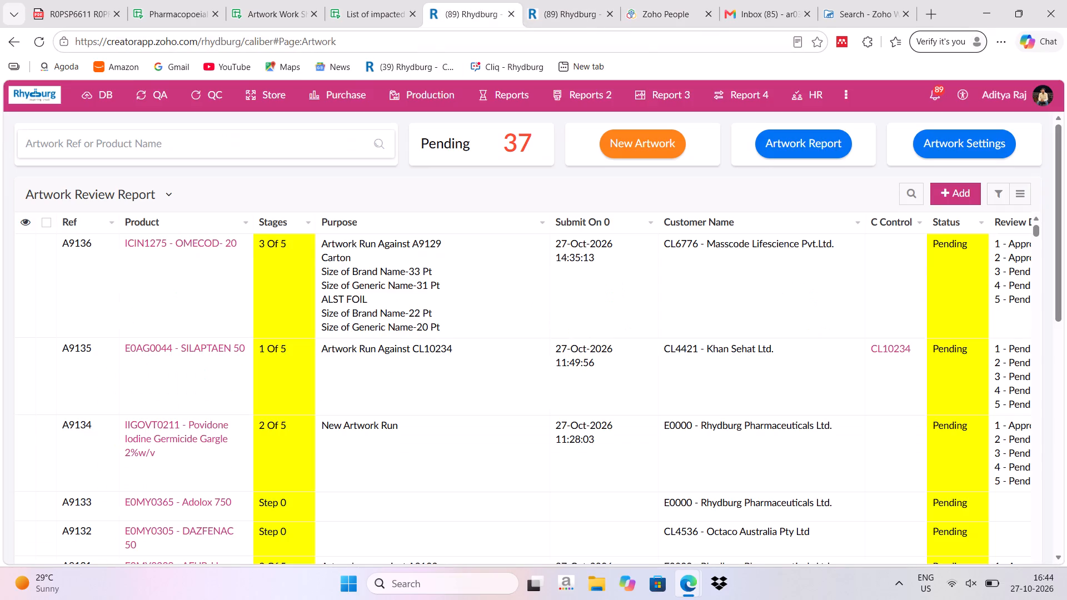
click(160, 132)
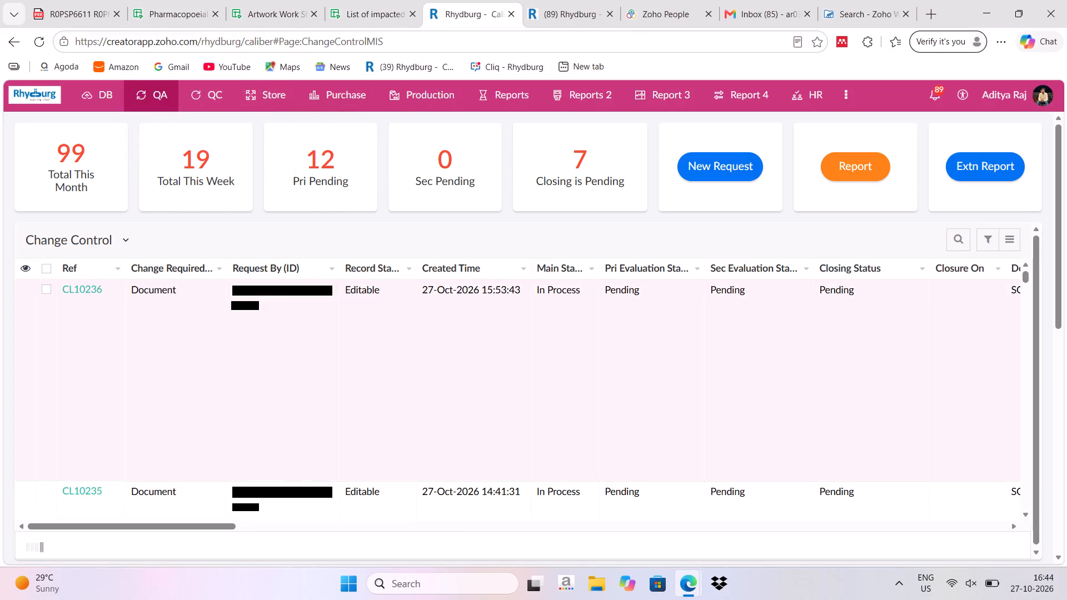
Find record CL10230 for the Ibudas 400 artwork in the Change Control list and open its details.
scroll(722, 399, down, 5)
click(1028, 302)
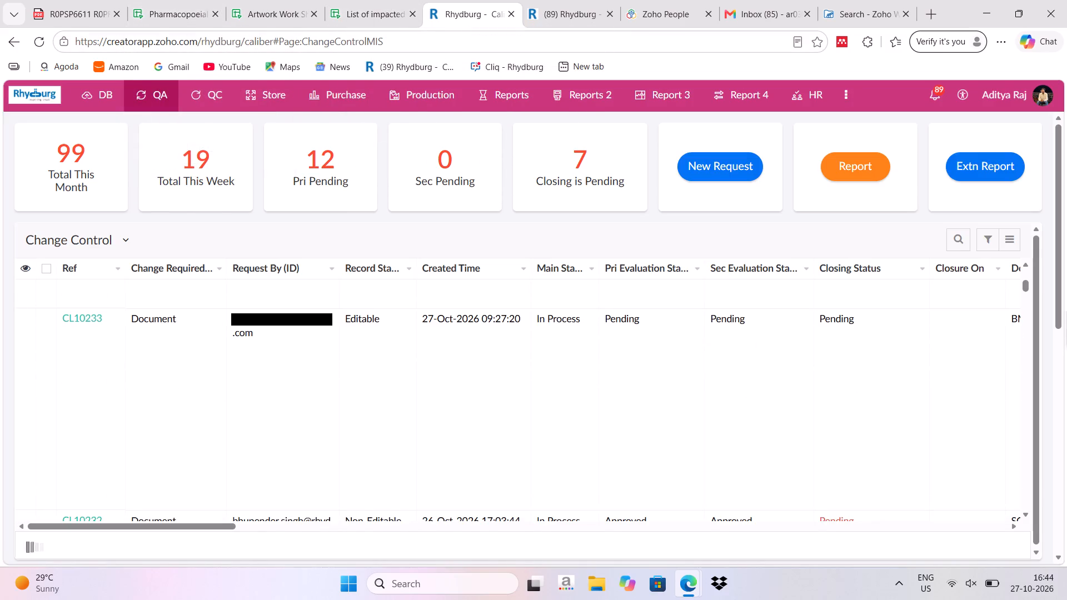
click(1026, 312)
click(1026, 312)
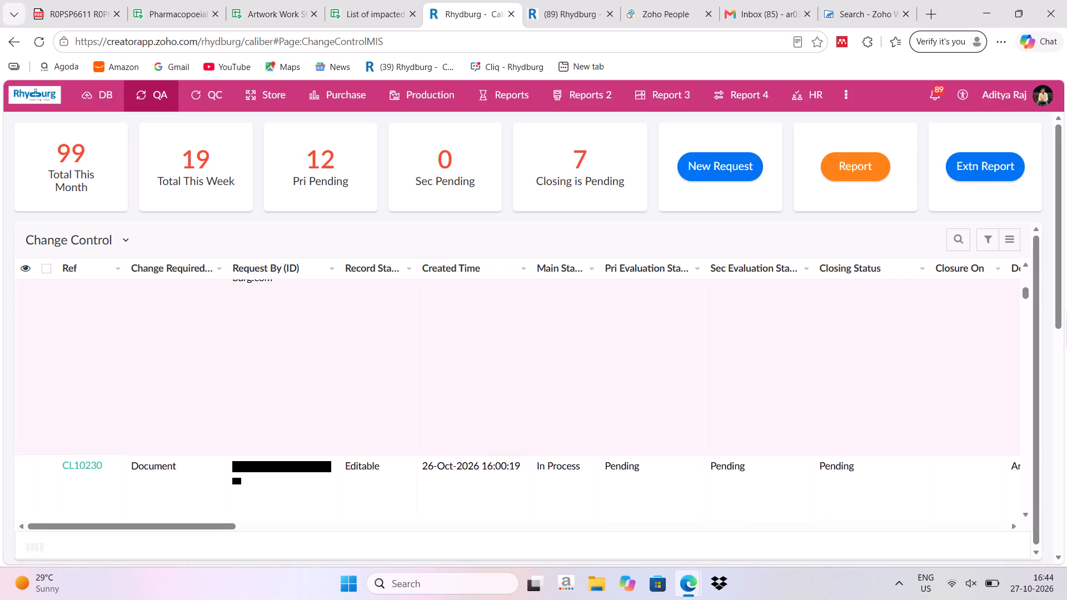
click(244, 529)
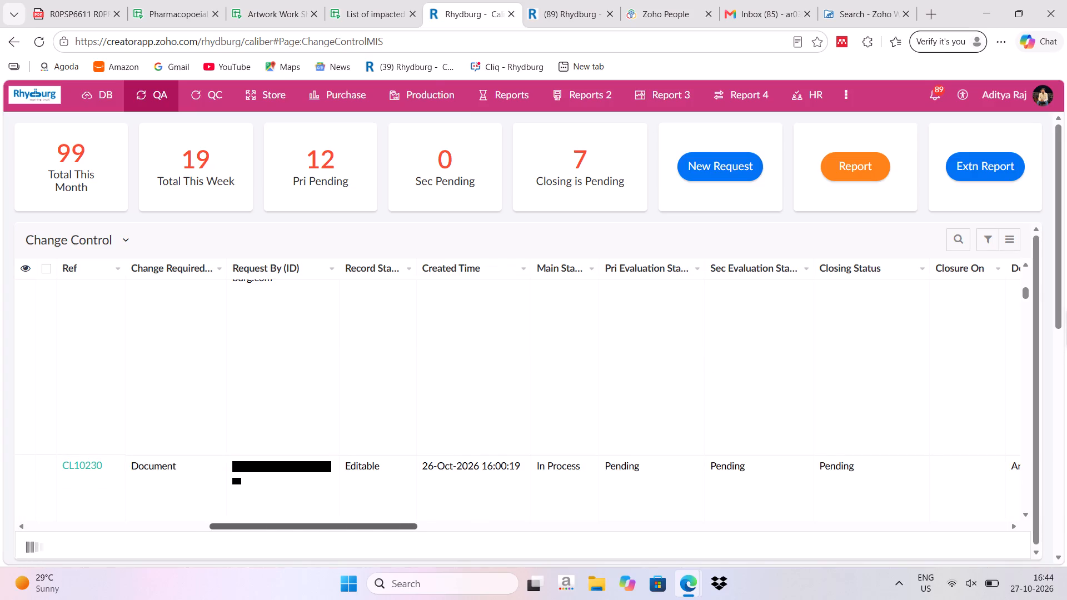
drag(1028, 292, 1026, 303)
scroll(601, 446, down, 2)
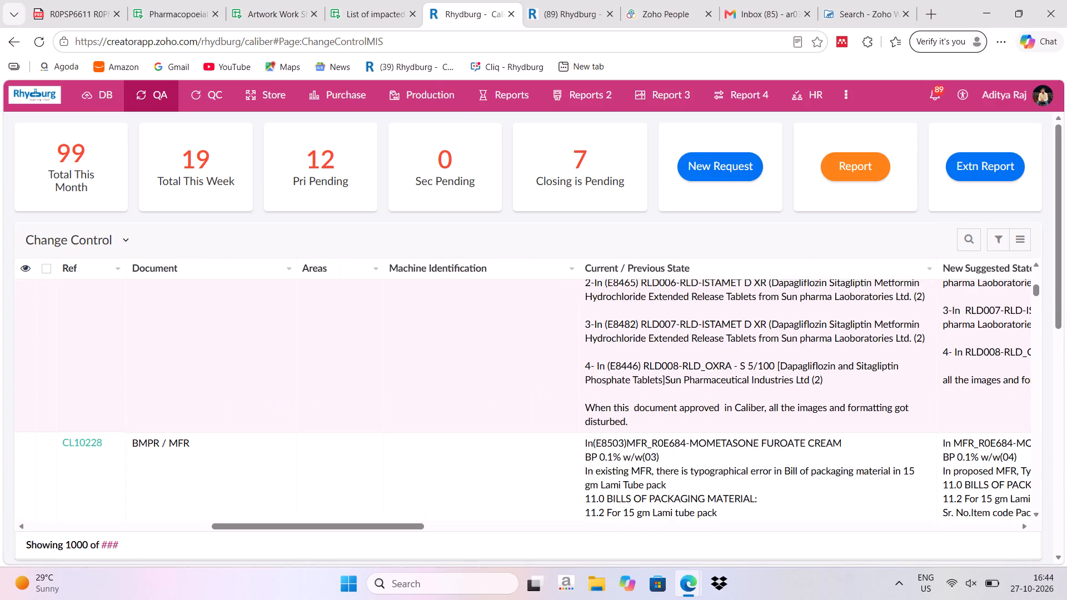
scroll(622, 421, up, 7)
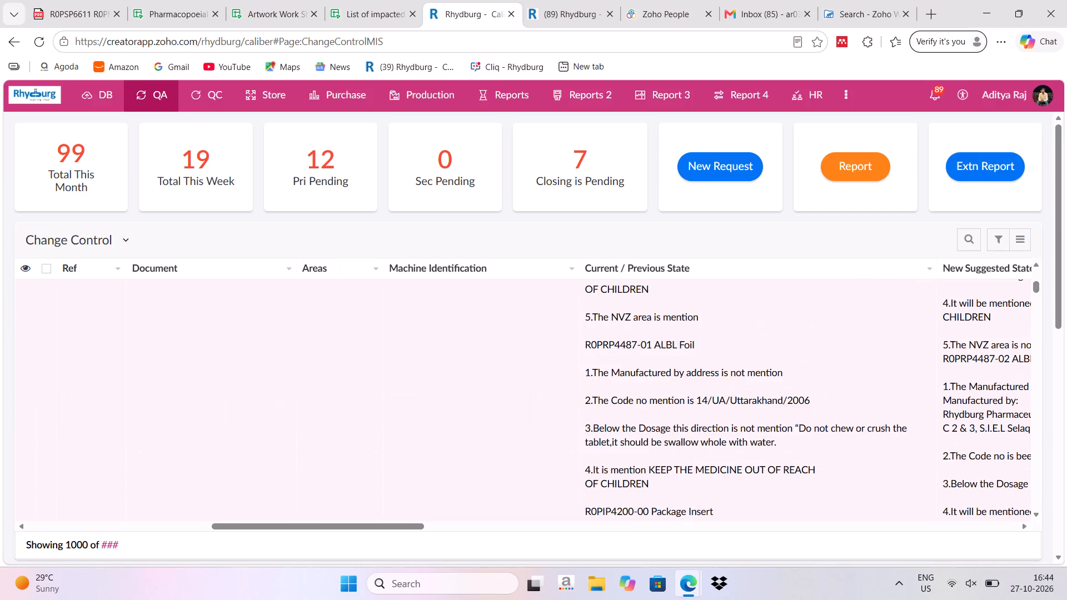
scroll(622, 421, up, 4)
click(664, 439)
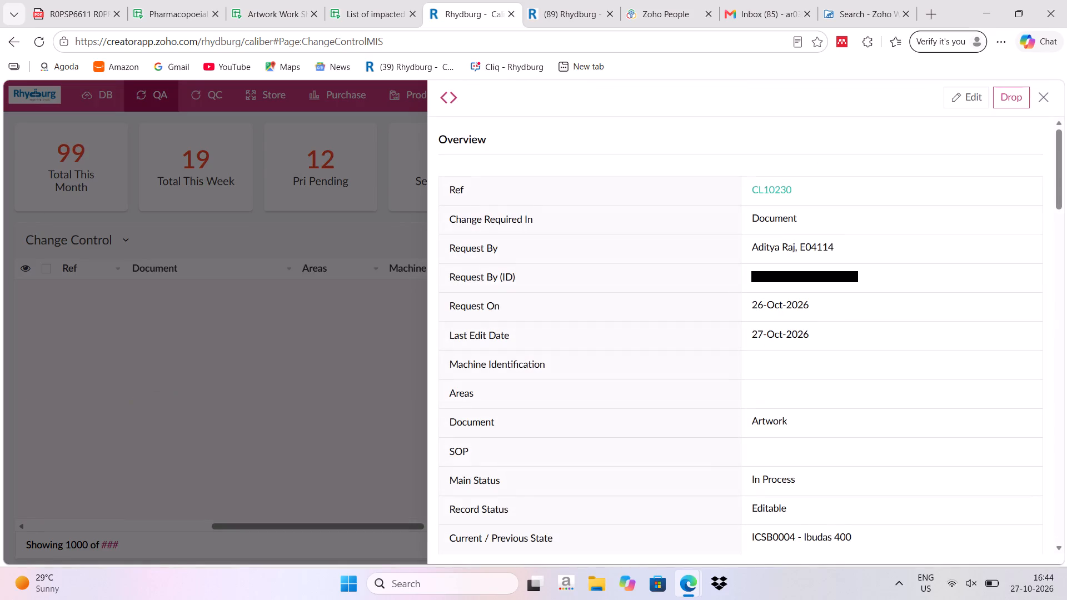
Open change control record CL10230 for editing from its details overview.
click(955, 97)
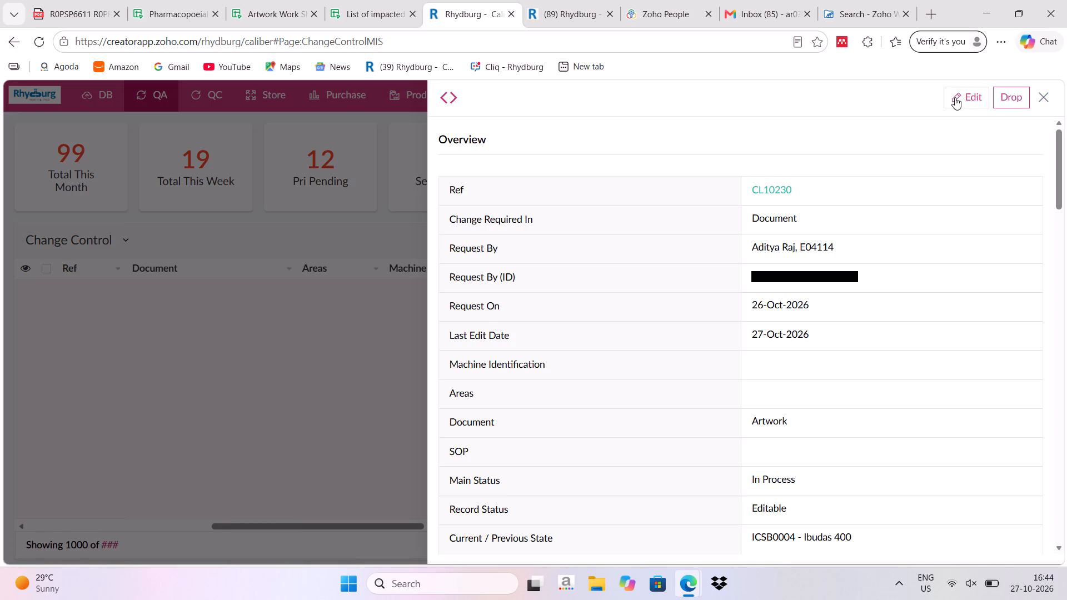
triple_click(955, 97)
click(955, 97)
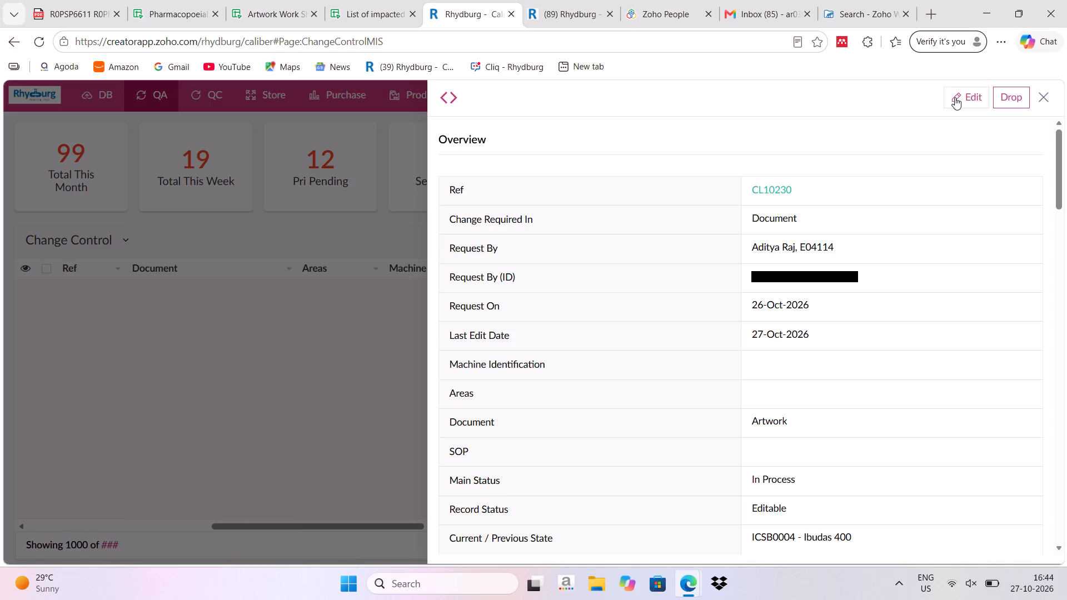
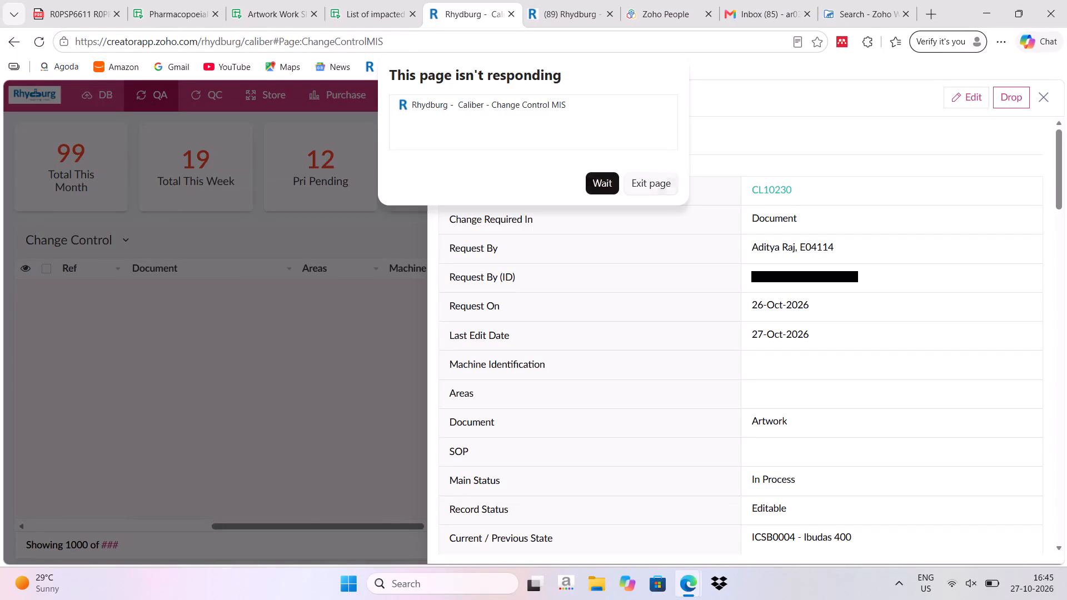
Keep waiting on the unresponsive Change Control MIS page until the CL10230 record details can be used again.
click(598, 184)
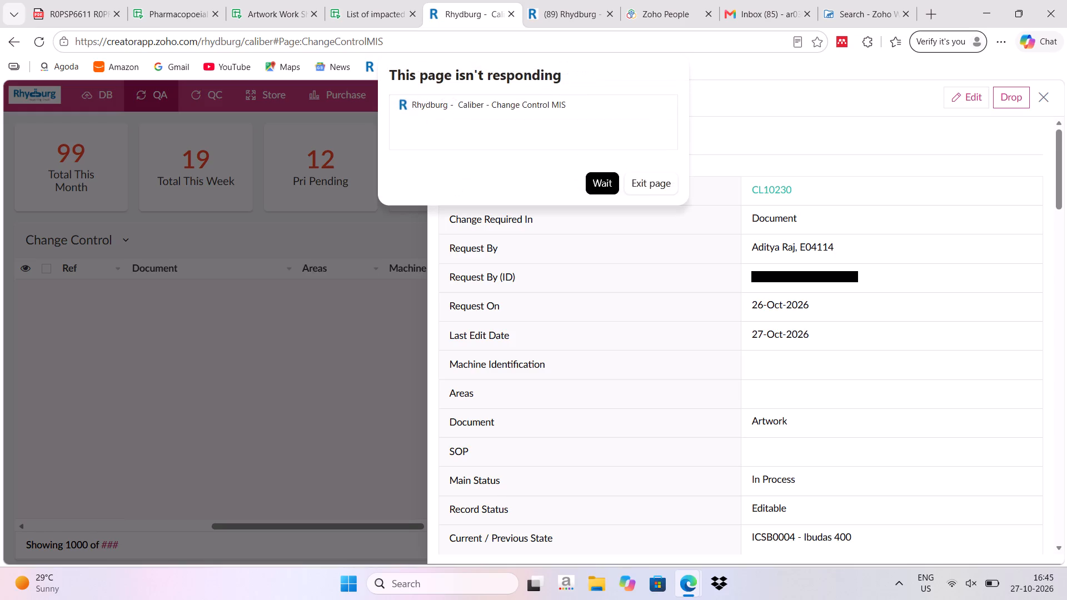
click(598, 184)
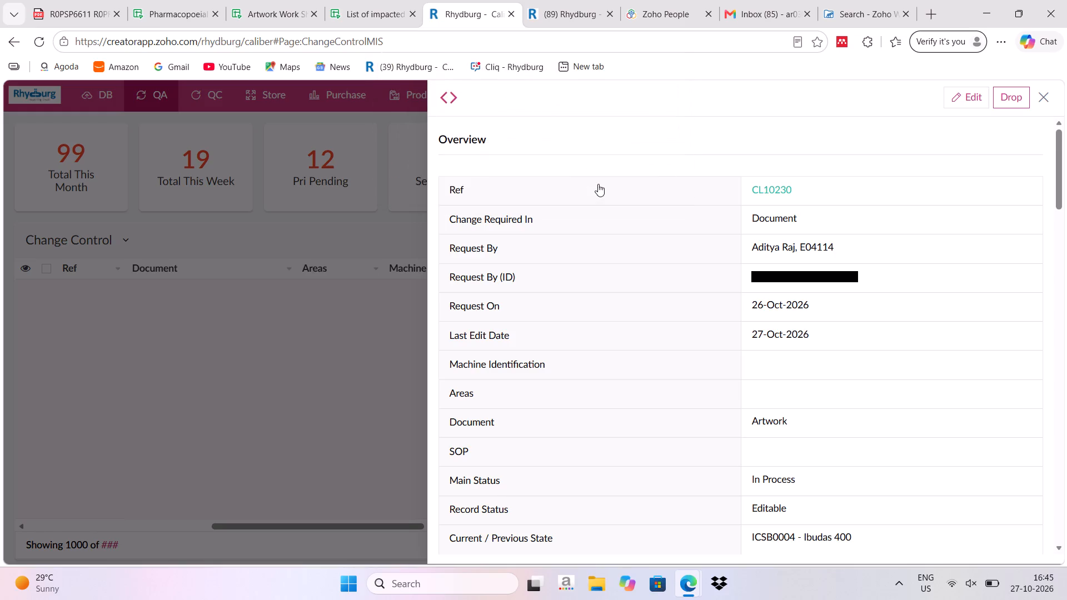
Switch to the browser window with the Cliq page and open Rhydburg Caliber in a new tab beside it.
click(750, 538)
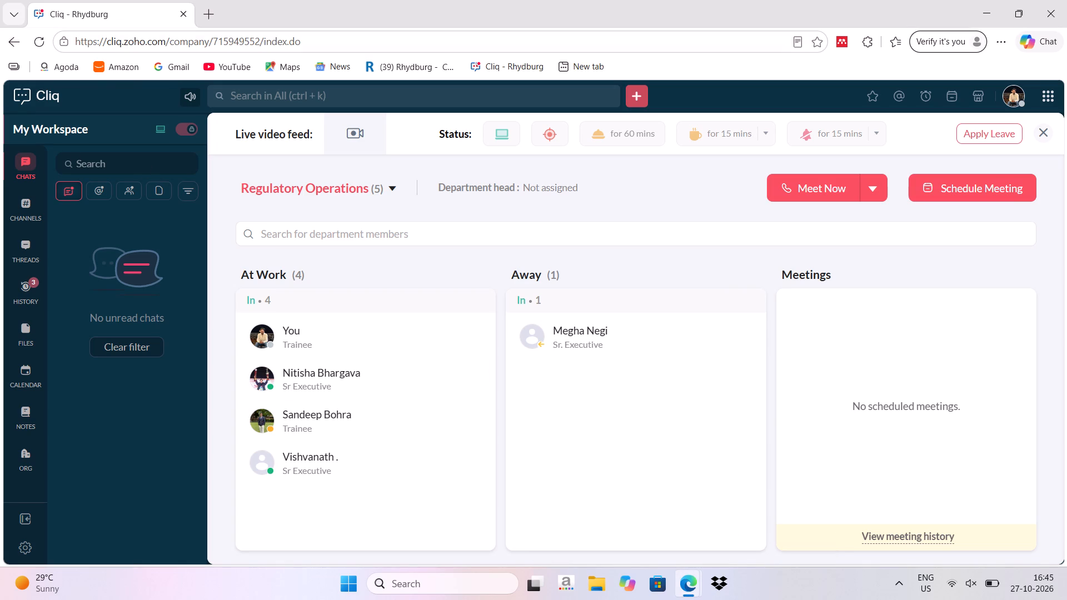
click(121, 1)
click(199, 13)
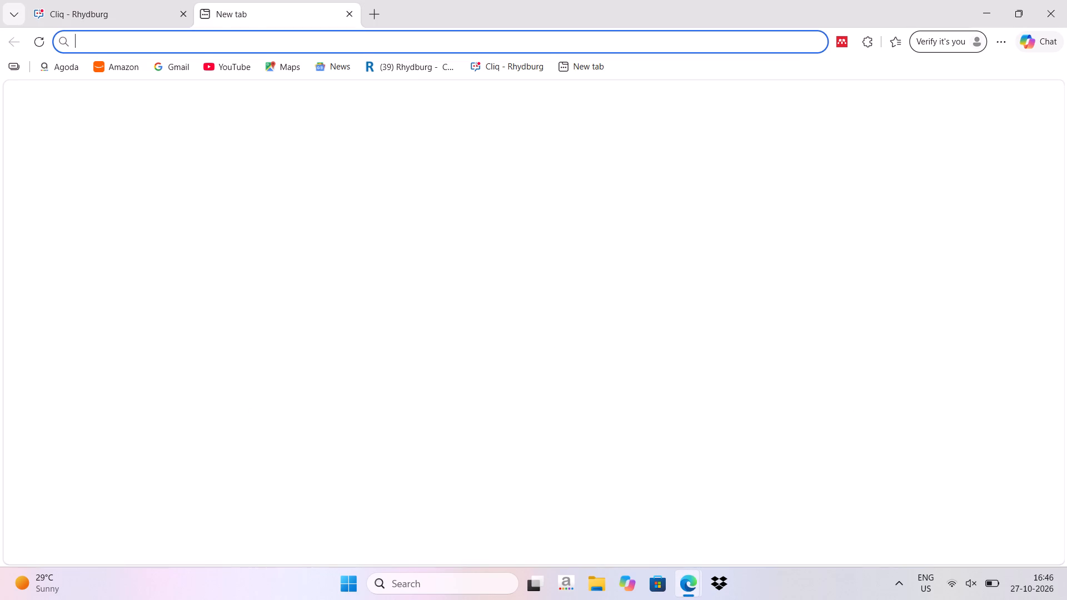
text(rhyd)
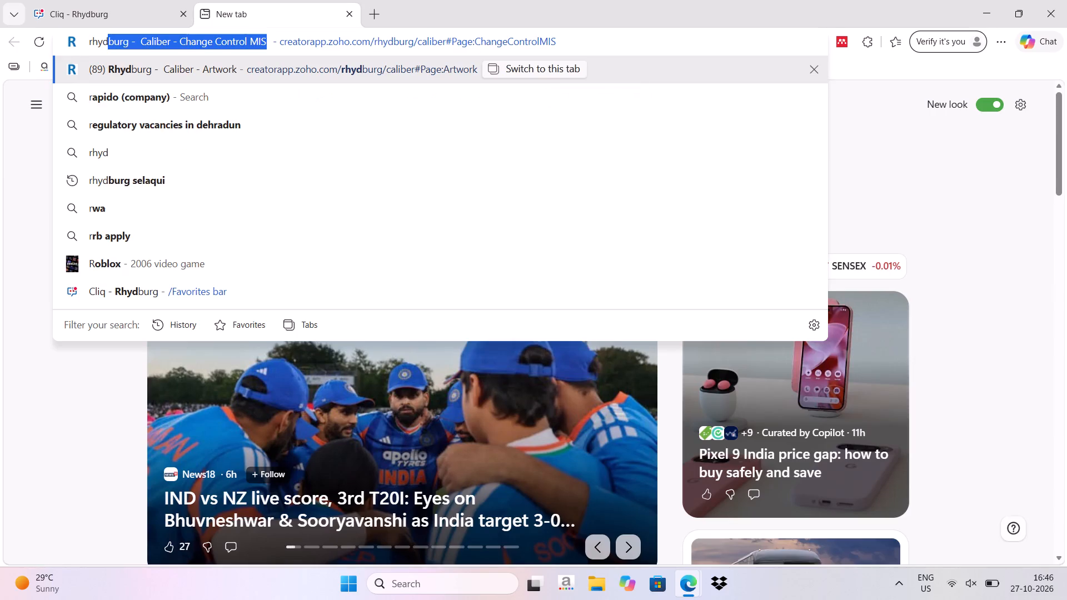
click(142, 71)
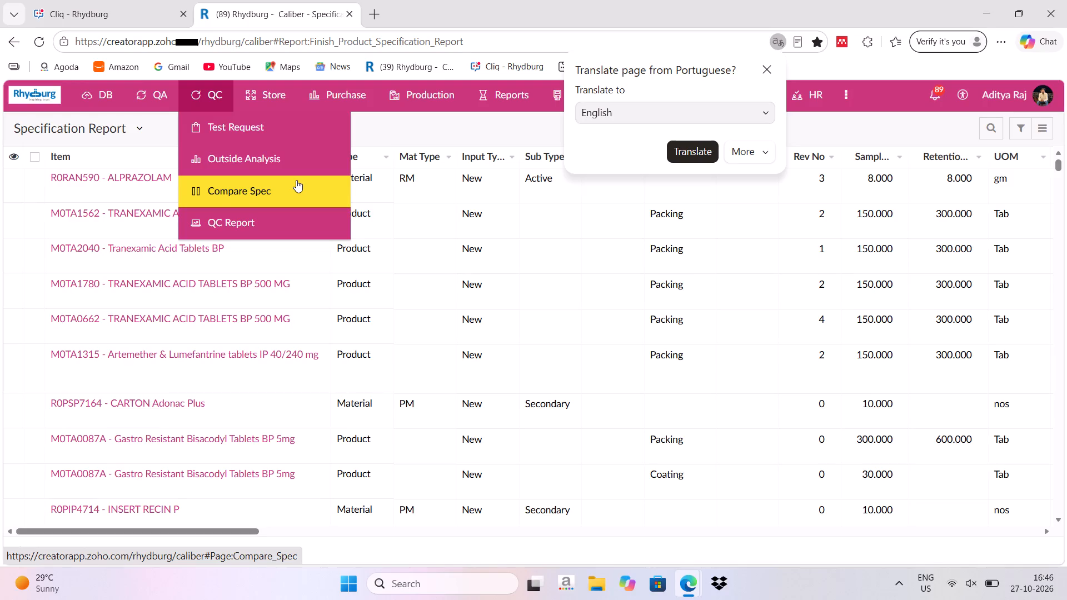
Open the QA Change Control MIS page in the new Caliber tab and locate record CL10230 in the Change Control list.
click(161, 123)
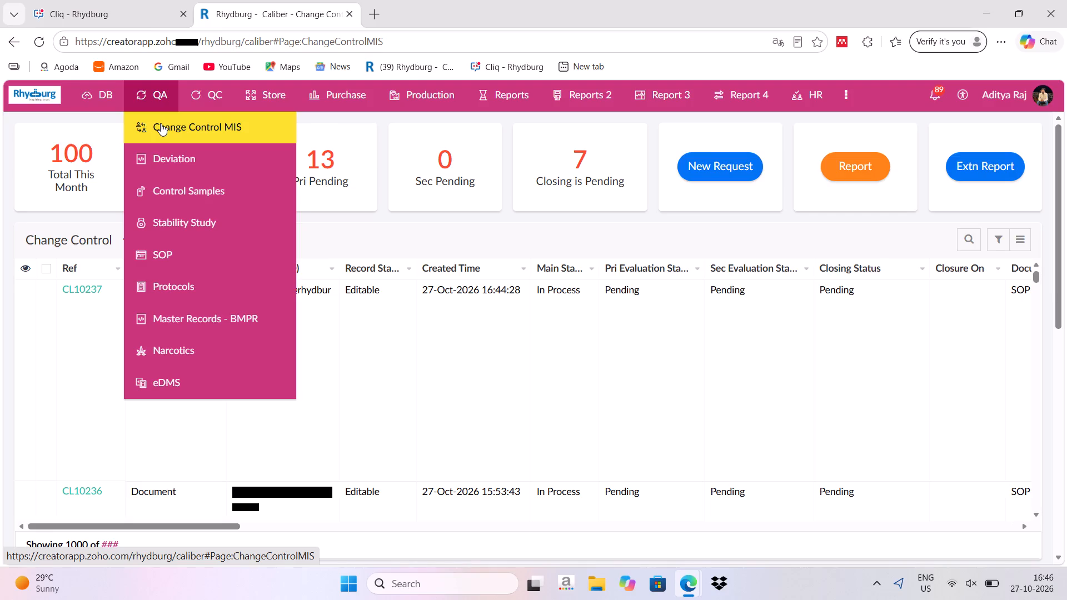
scroll(341, 427, down, 8)
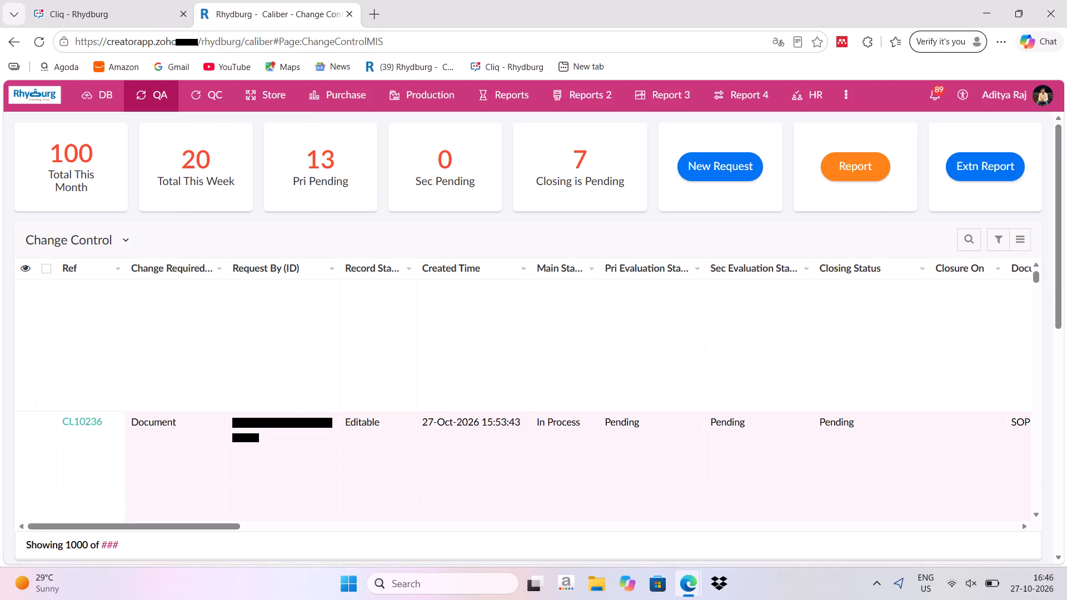
scroll(448, 448, down, 1)
scroll(566, 434, down, 5)
scroll(545, 484, down, 3)
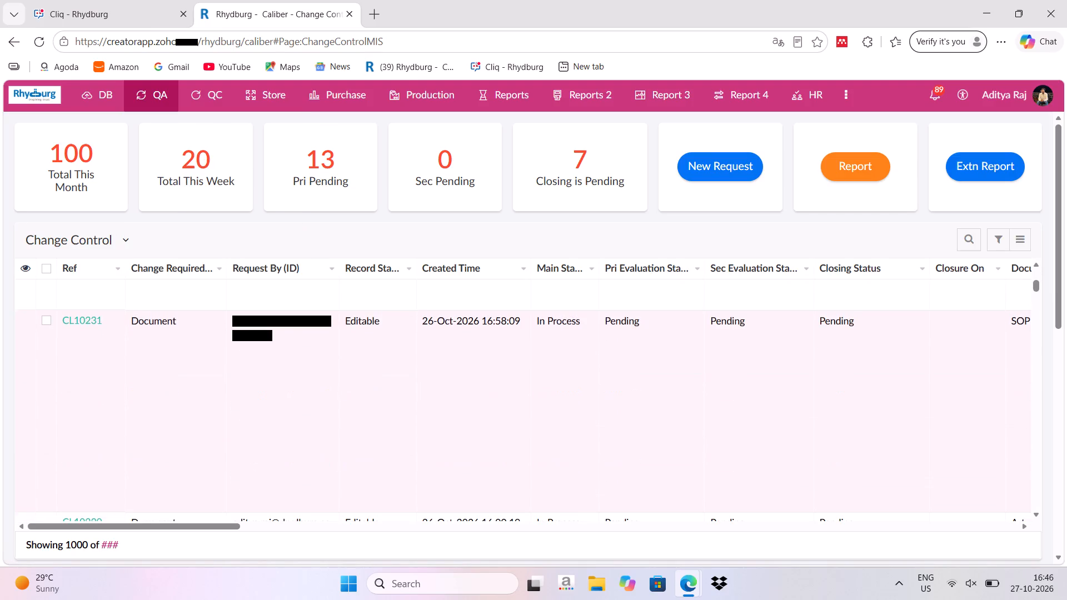
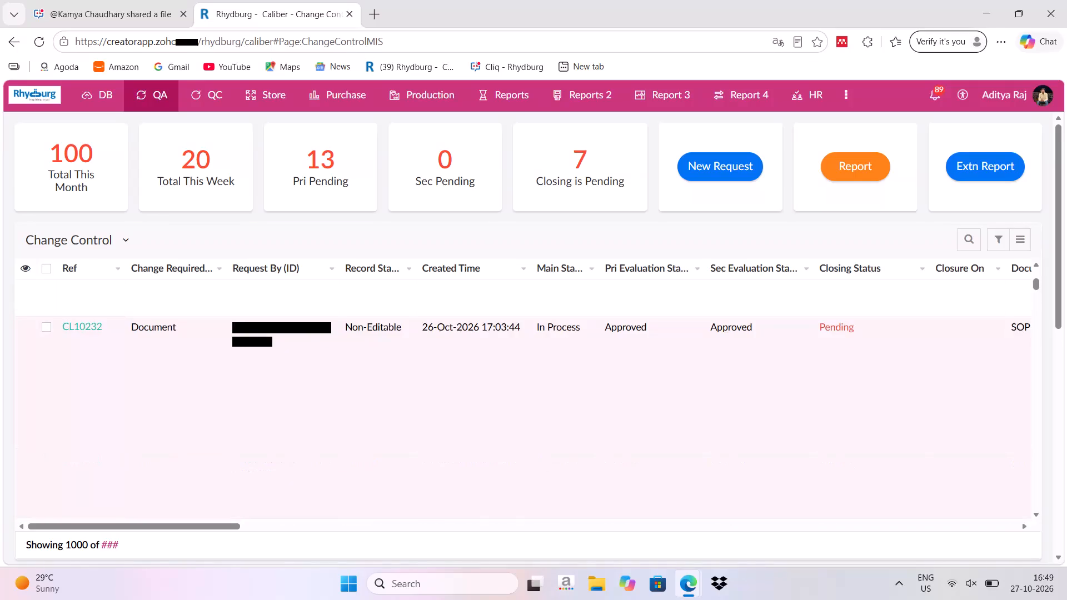
Look through the newest records in the Change Control list for the Ibudas 400 artwork record.
scroll(608, 440, down, 3)
scroll(624, 451, up, 4)
scroll(624, 451, down, 3)
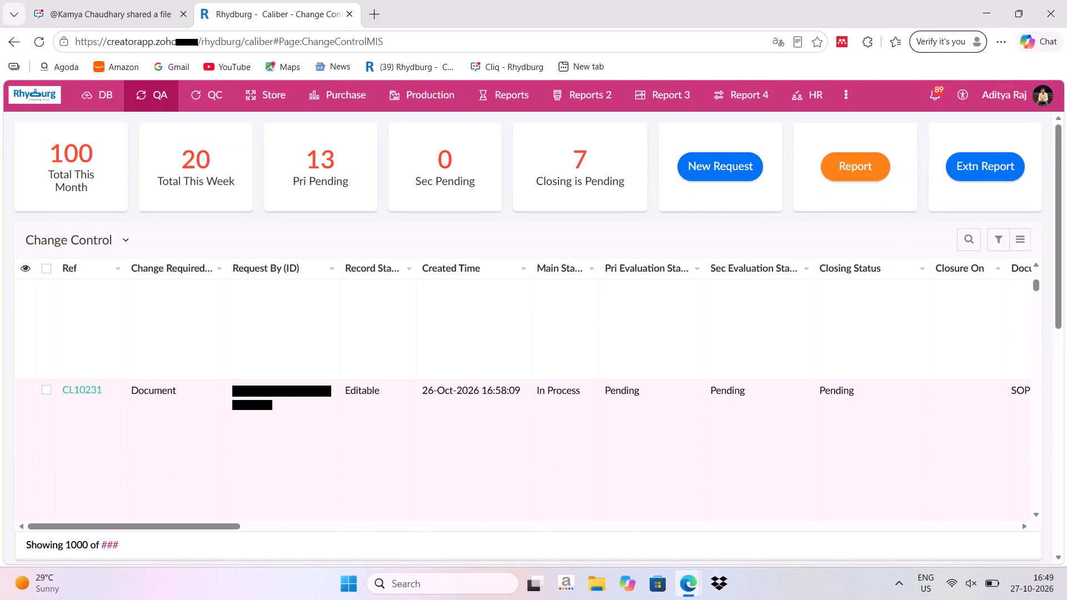
scroll(624, 451, up, 4)
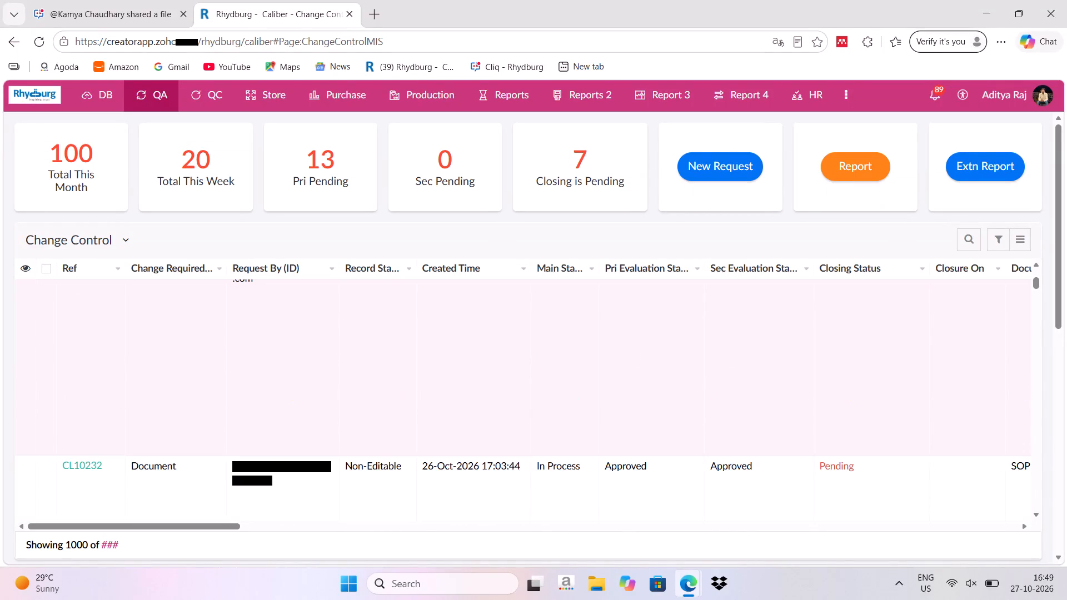
scroll(624, 451, up, 3)
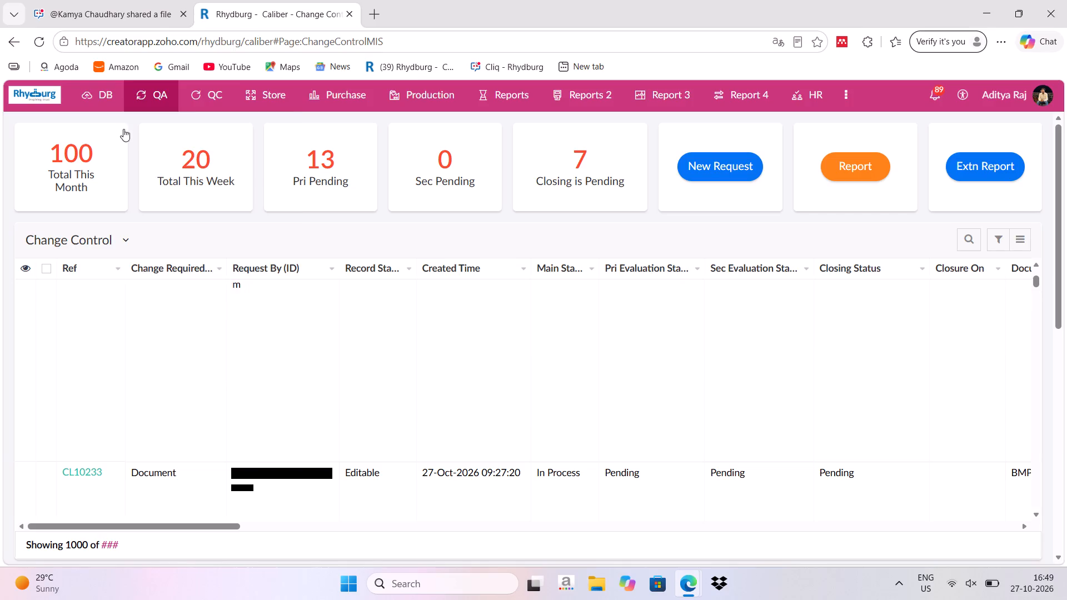
Open the colleague's Cliq chat with the unread message and check the change control number on the shared Ibudas 400 PDF preview.
click(91, 5)
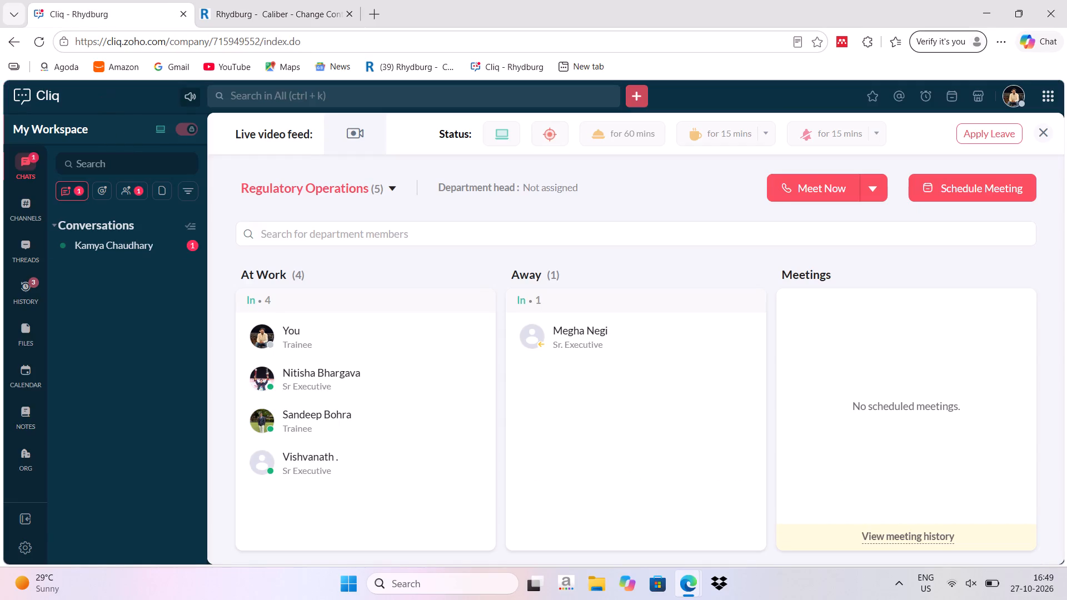
click(118, 250)
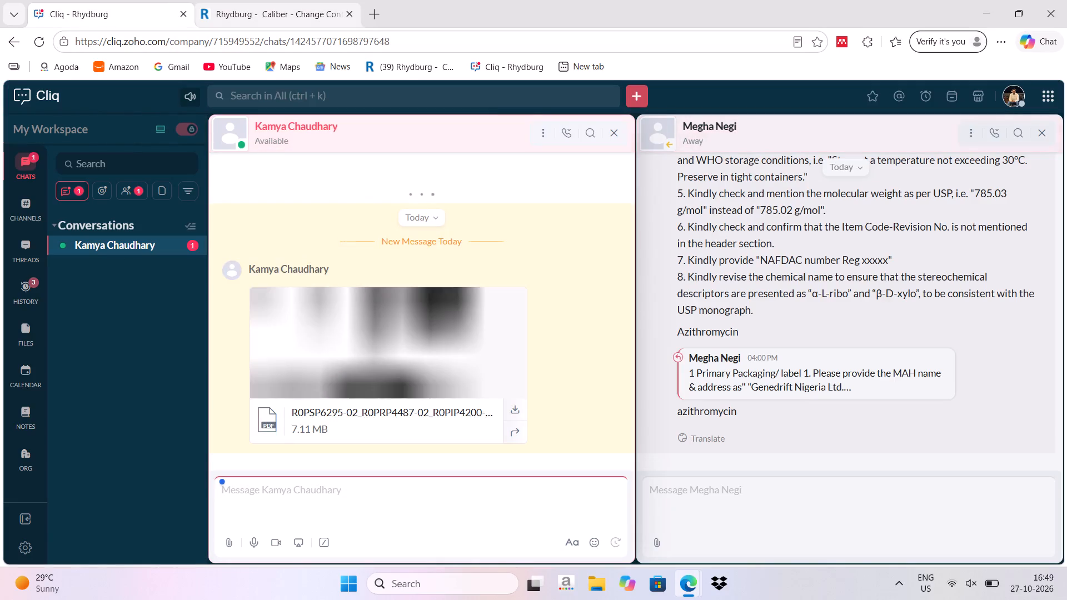
scroll(310, 346, down, 4)
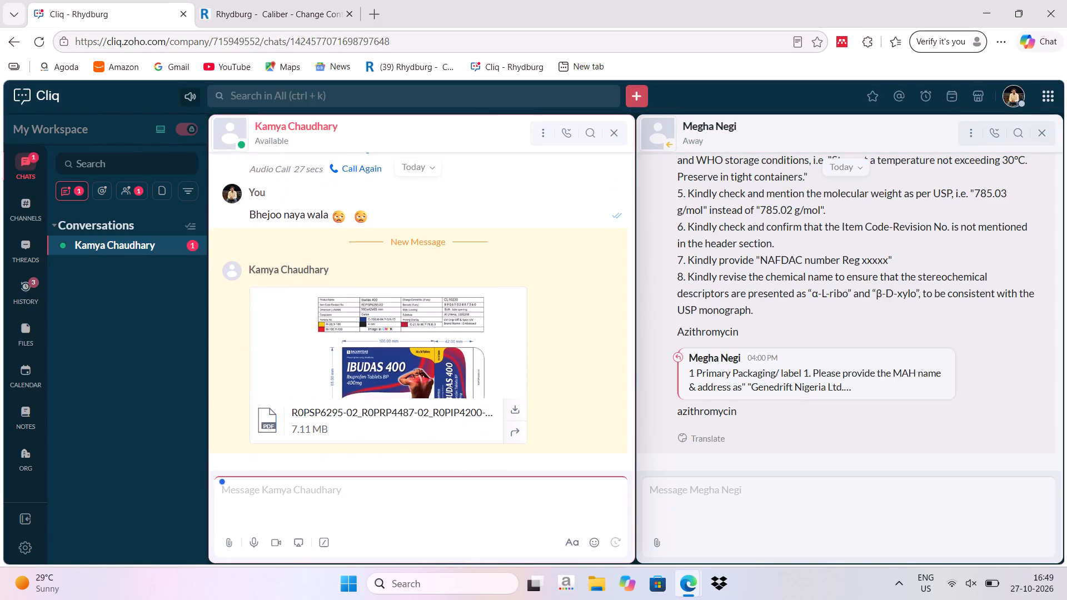
Return to Caliber and search the Change Control list, sorted ascending by Ref, for records whose Ref contains 10230.
click(297, 14)
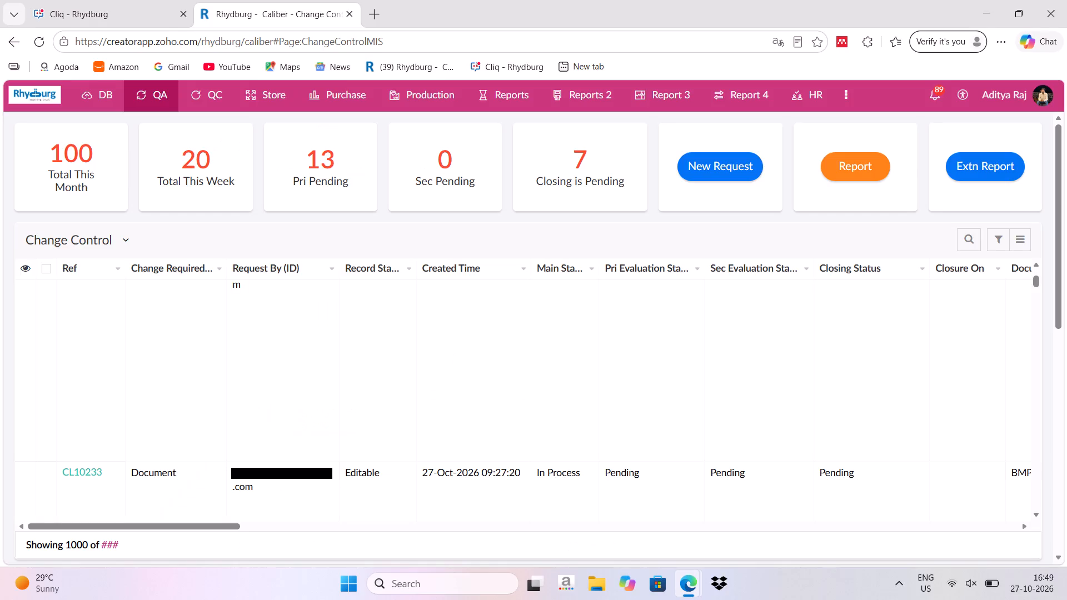
click(73, 265)
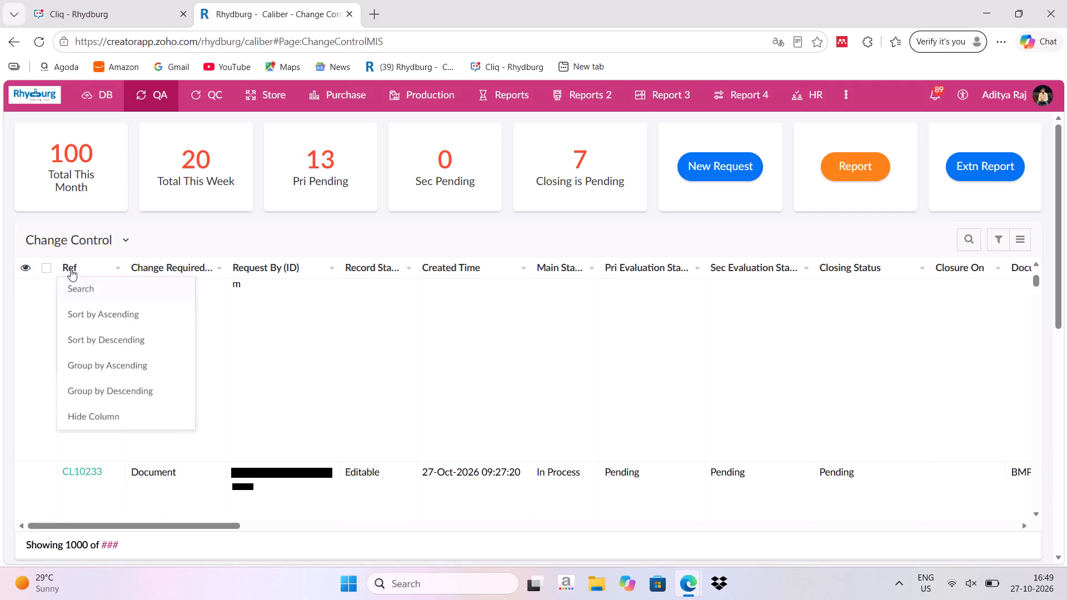
click(79, 290)
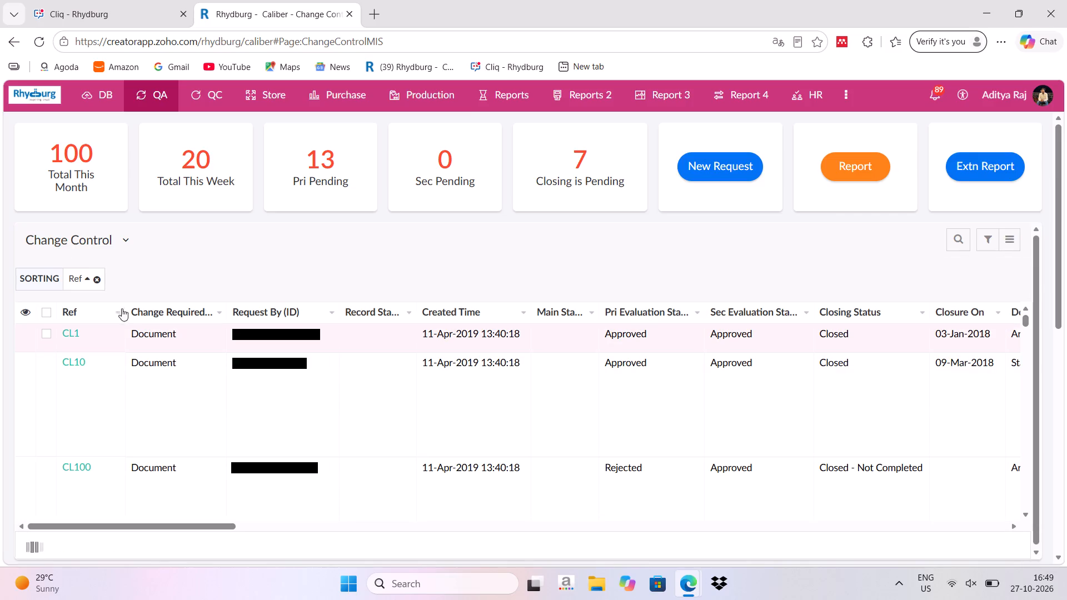
click(70, 309)
click(73, 336)
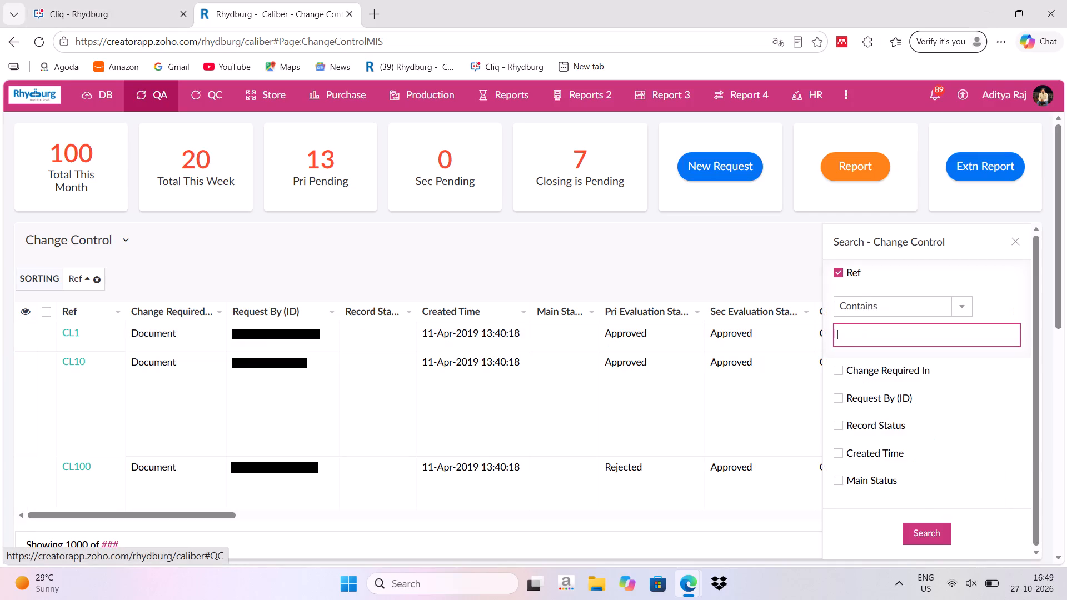
text(10230)
key(Return)
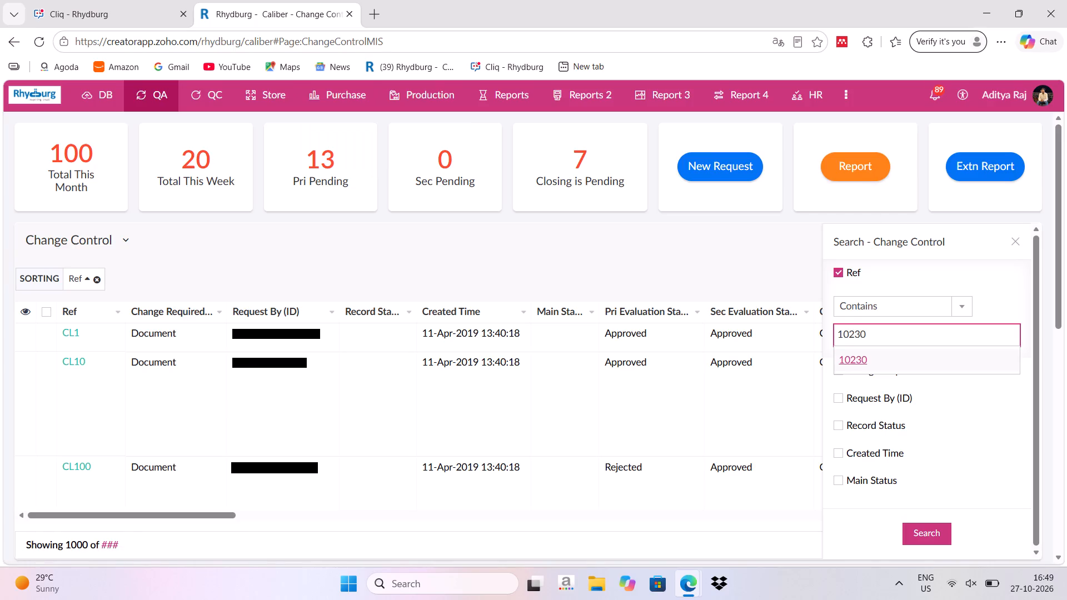
key(Return)
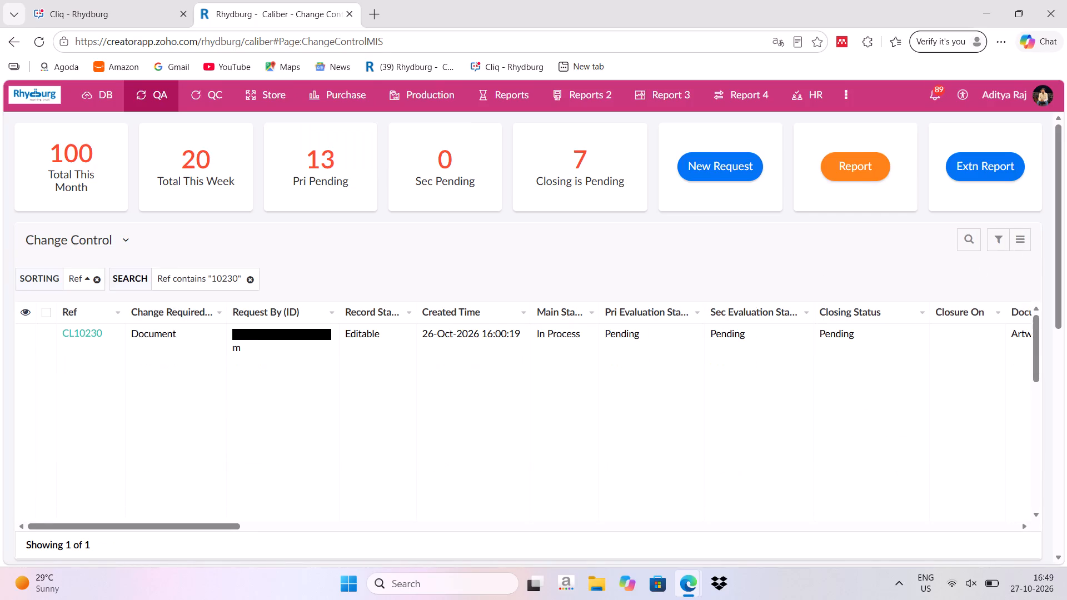
Open record CL10230 and review its Current / Previous State and New Suggested State entries.
scroll(783, 385, left, 9)
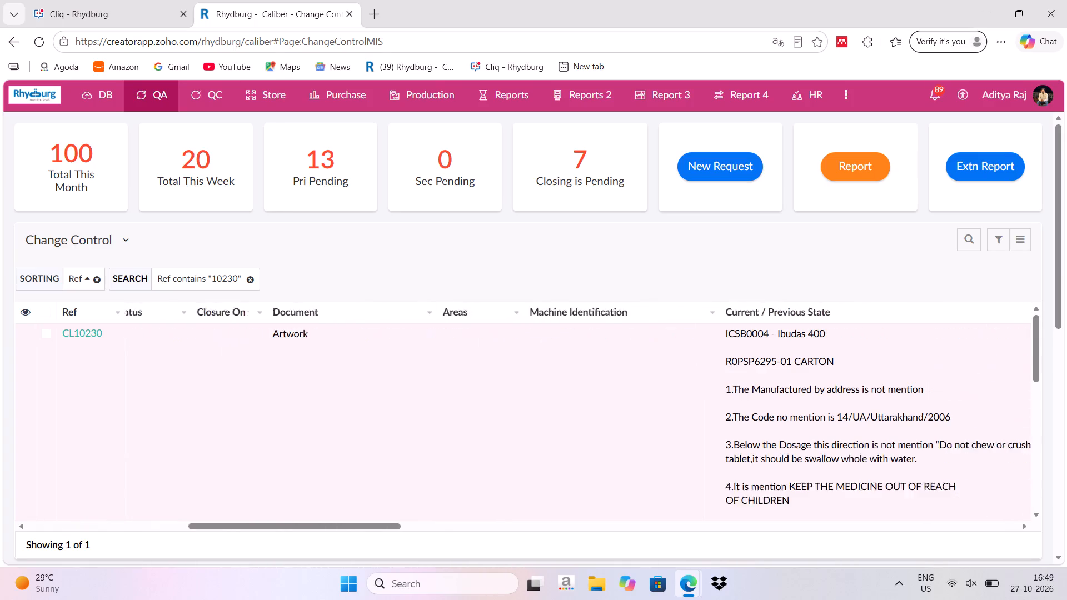
scroll(783, 385, left, 2)
click(641, 420)
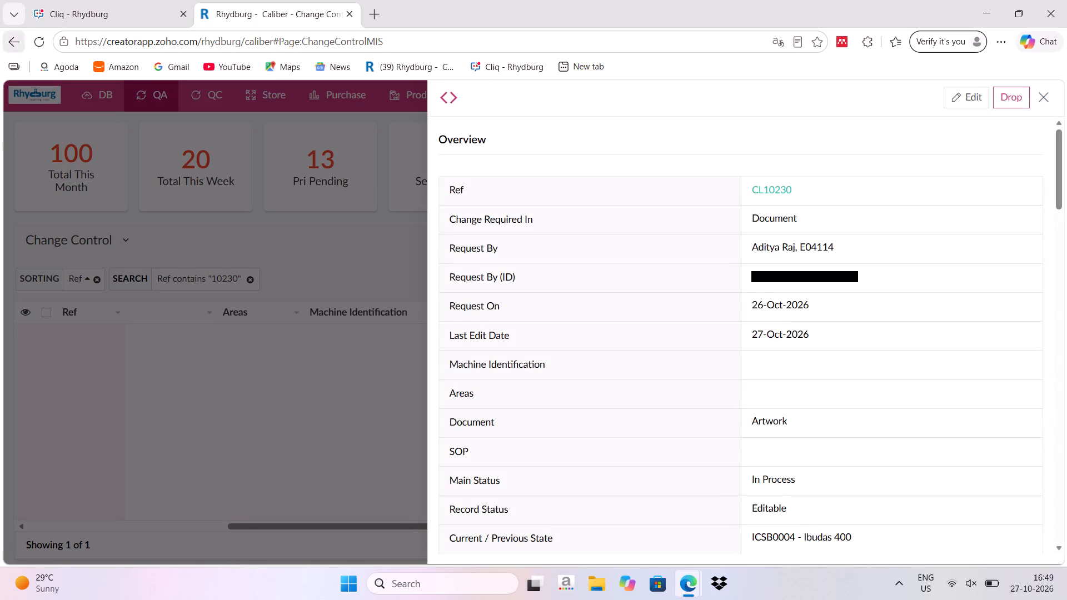
scroll(483, 417, down, 4)
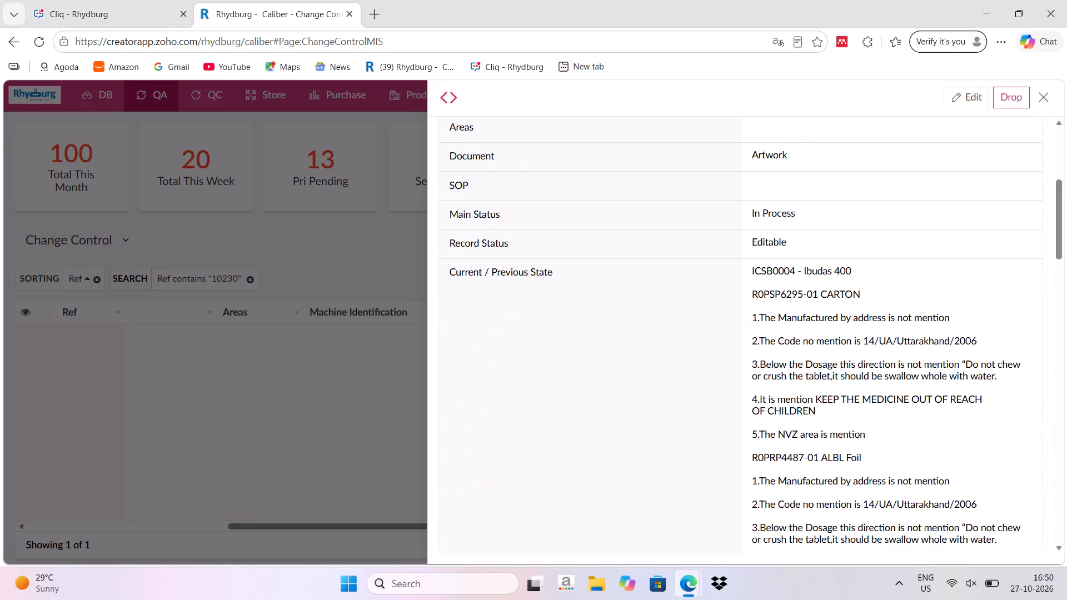
scroll(817, 384, down, 2)
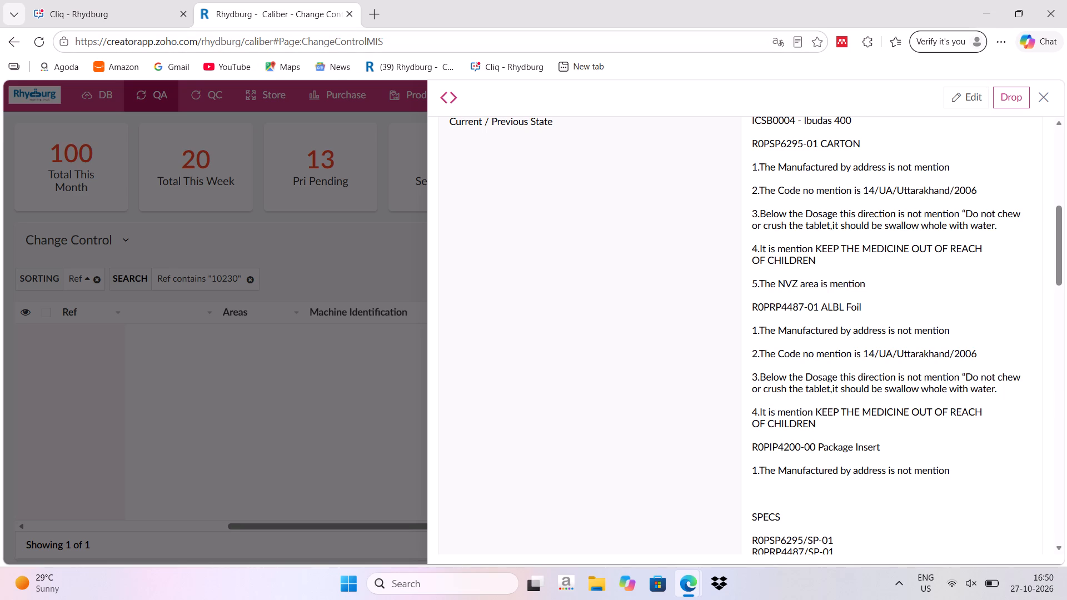
scroll(562, 305, down, 4)
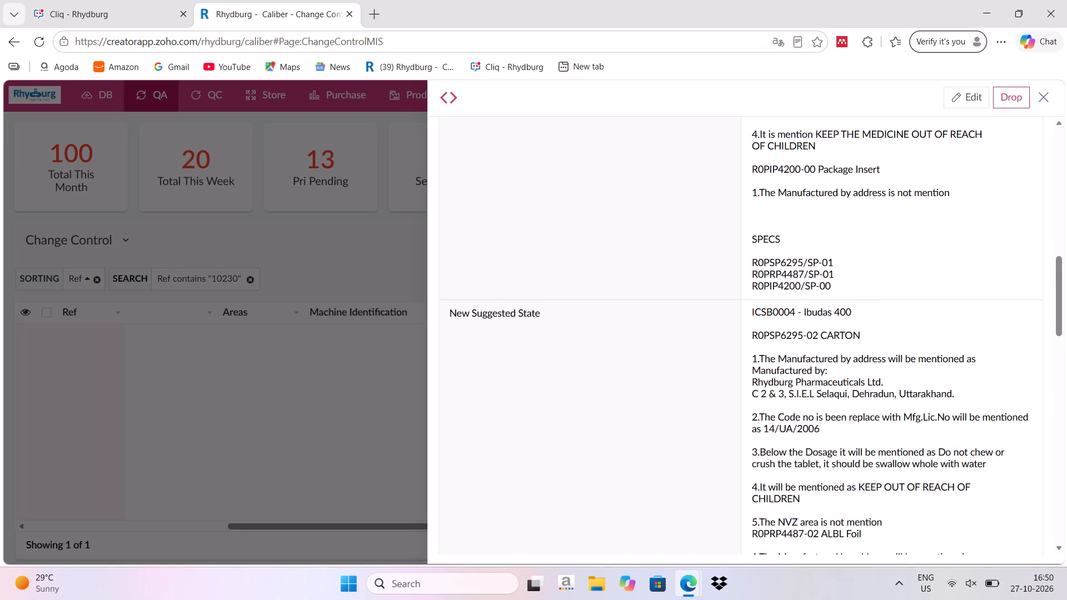
Open the shared Ibudas 400 artwork PDF in the Cliq chat and examine the carton's dosage, manufacturer, licence number and NVZ areas.
click(59, 14)
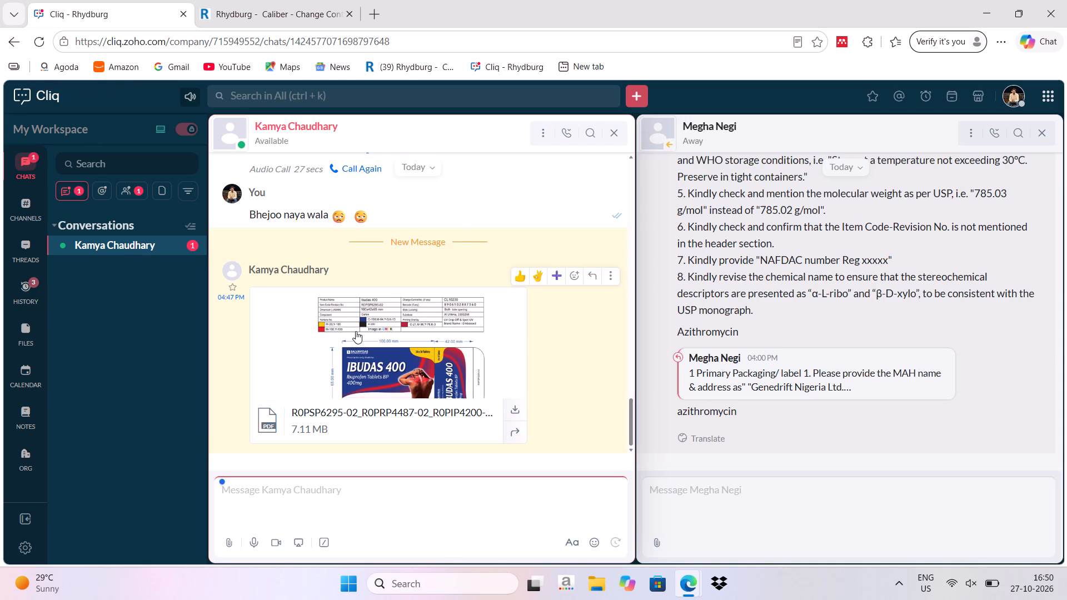
scroll(356, 331, down, 3)
click(355, 429)
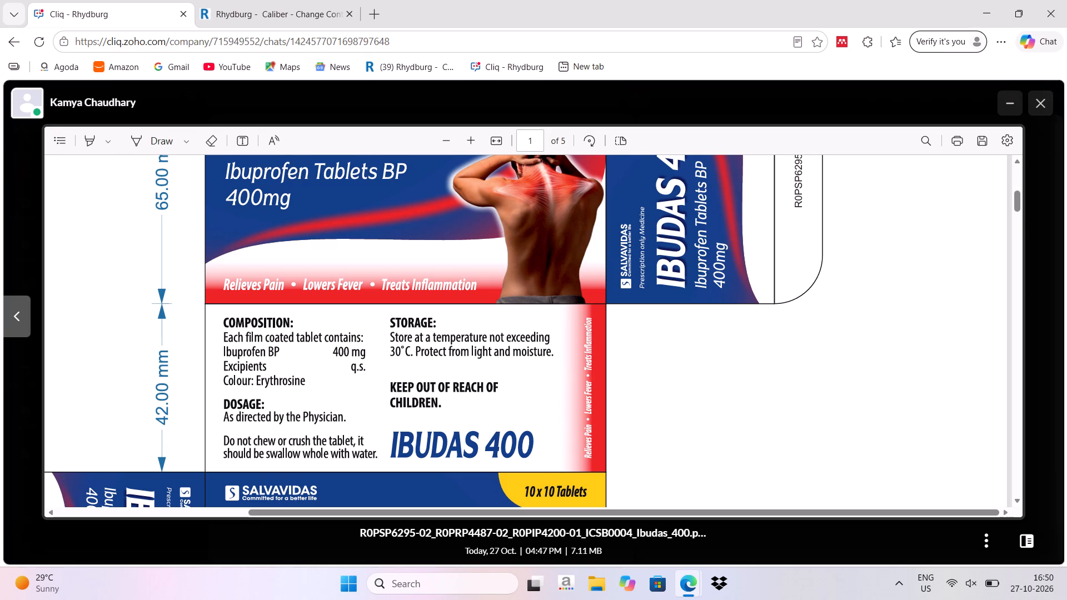
scroll(438, 346, up, 7)
scroll(438, 346, down, 8)
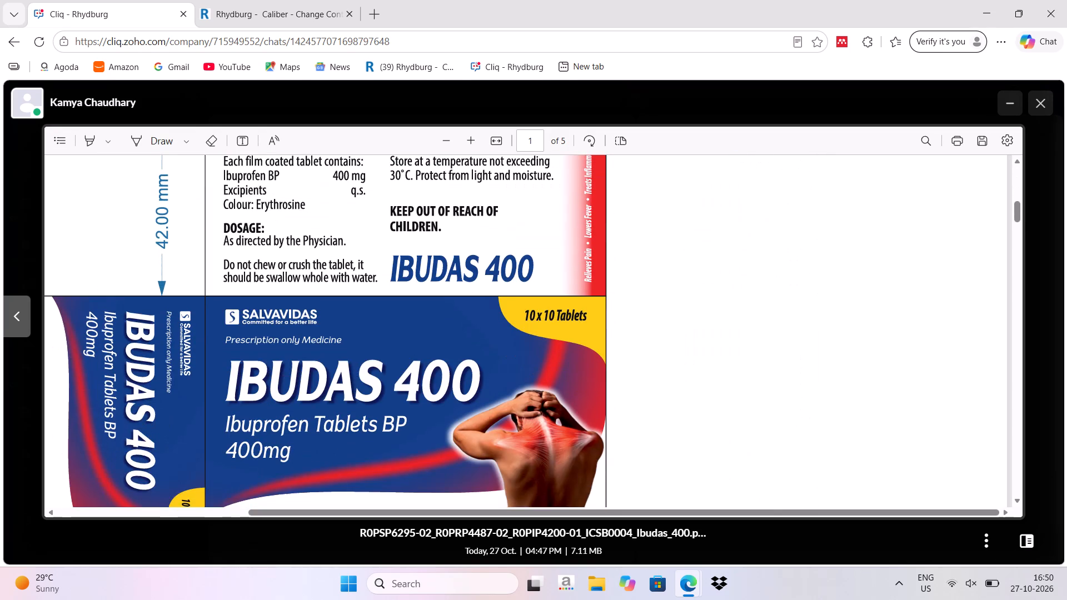
scroll(450, 336, up, 3)
scroll(450, 336, down, 8)
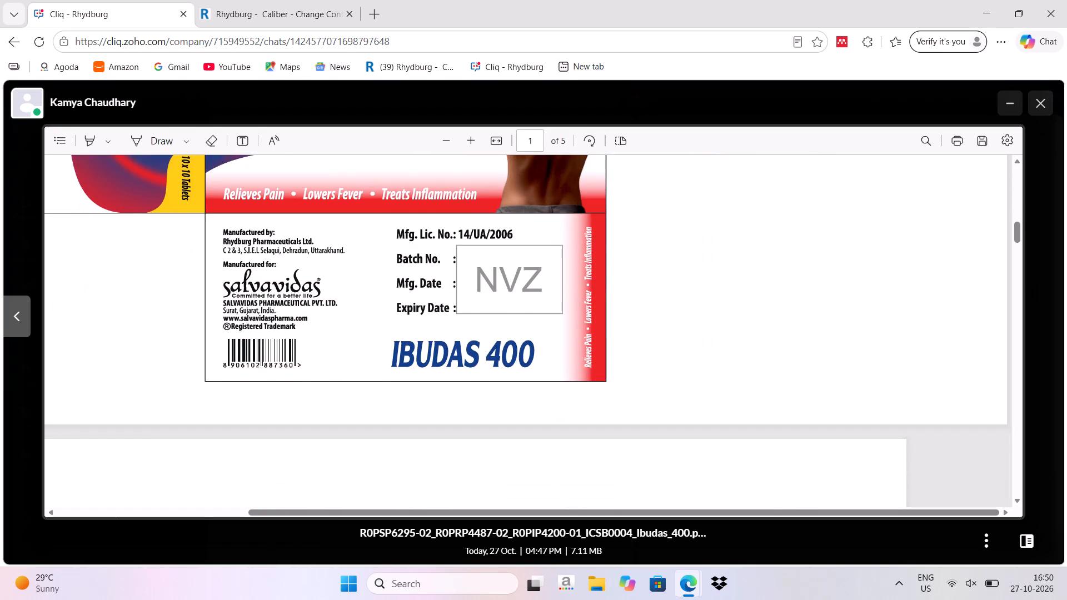
Open CL10230 for editing in Caliber and delete point 5, "The NVZ area is mention", from the carton section of Current / Previous State.
click(301, 1)
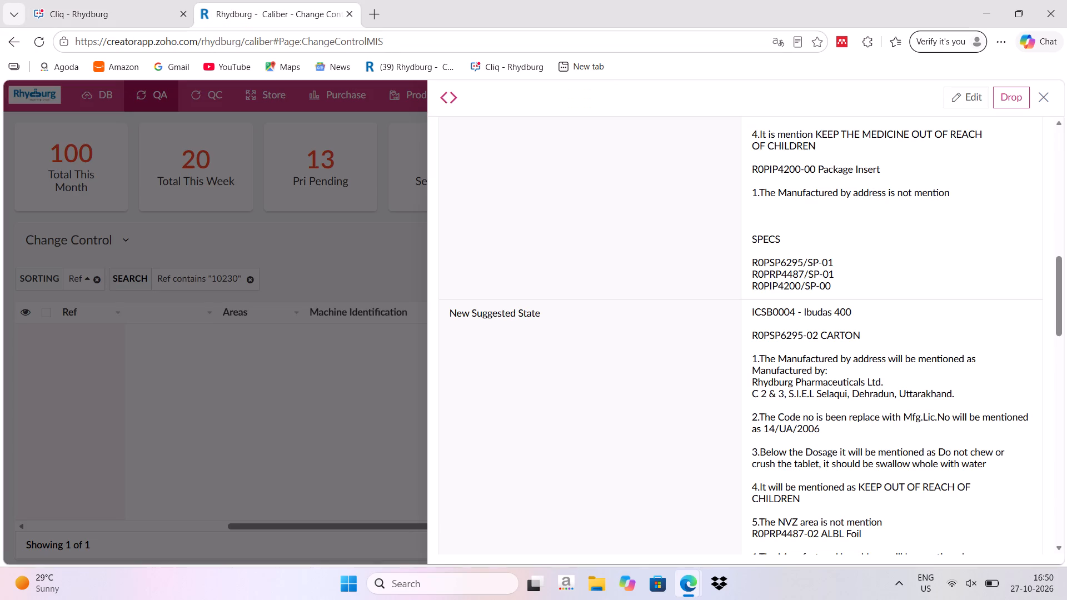
click(961, 93)
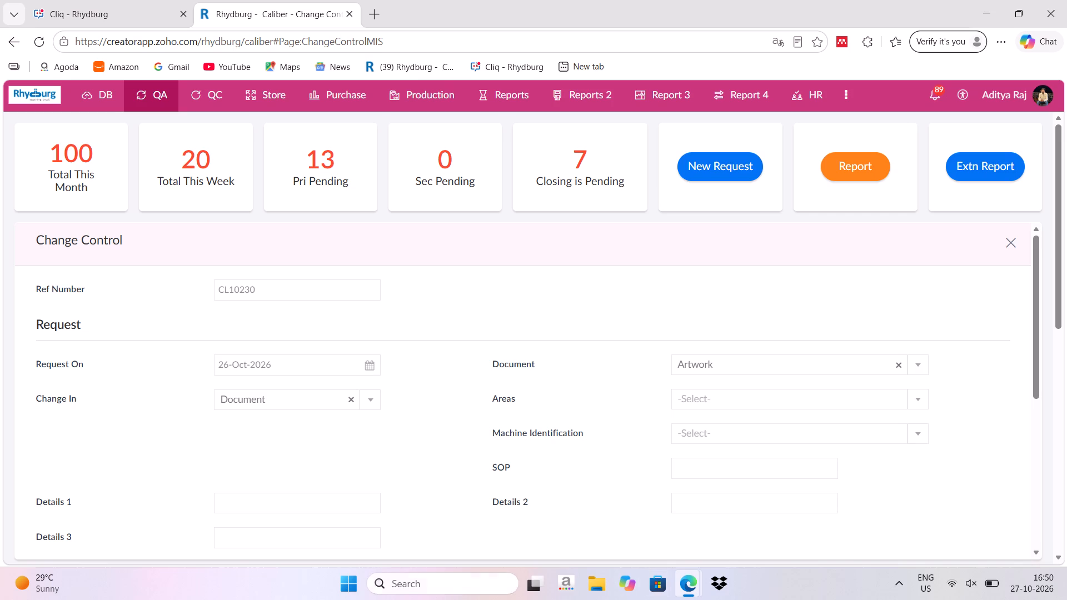
scroll(441, 466, down, 5)
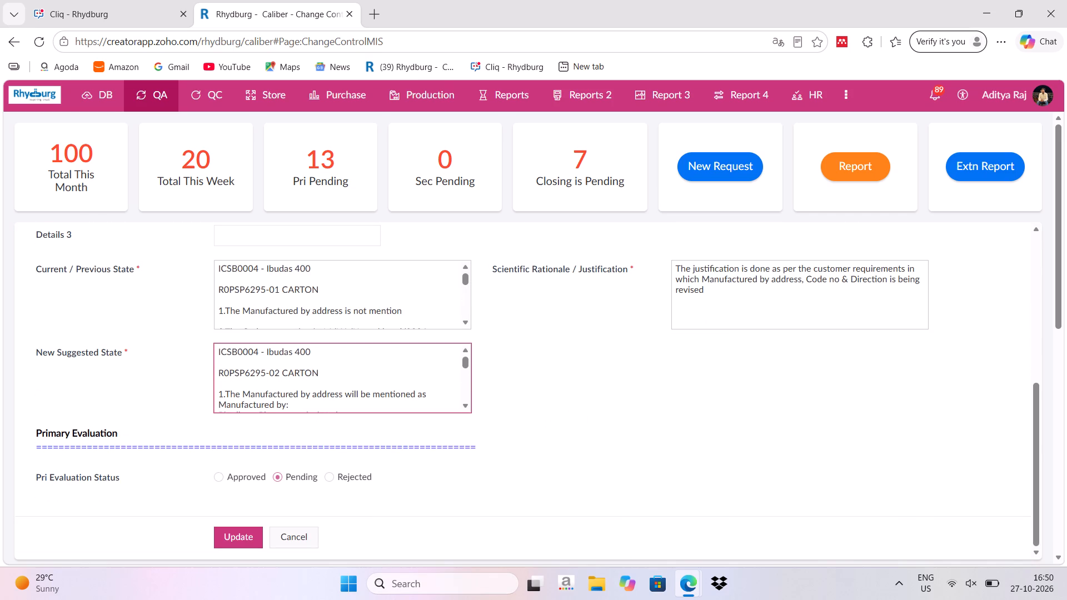
scroll(310, 375, down, 2)
scroll(310, 375, up, 2)
scroll(315, 379, down, 1)
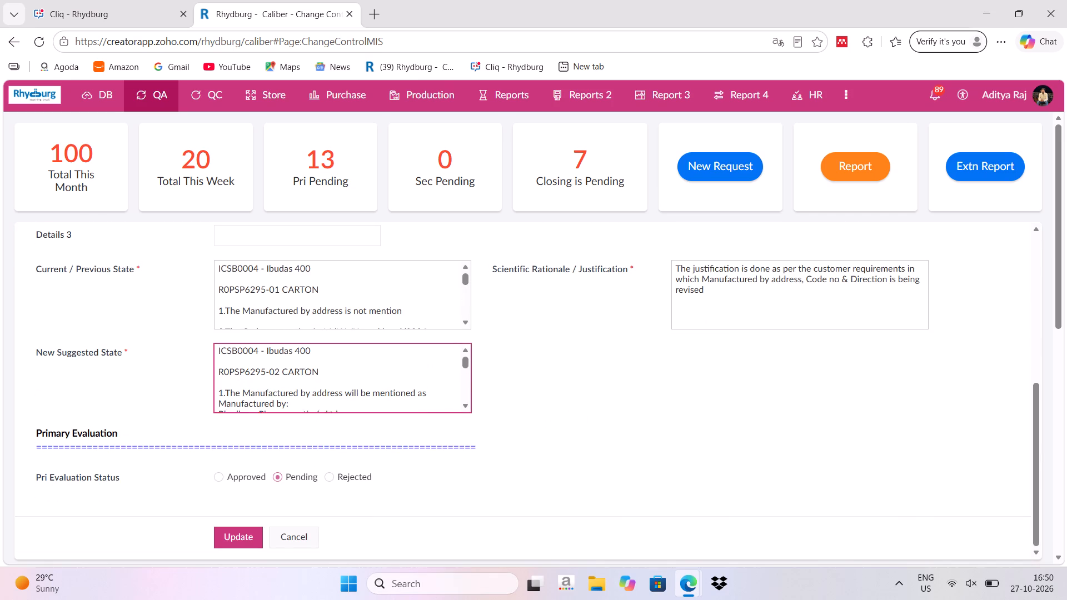
scroll(318, 300, down, 1)
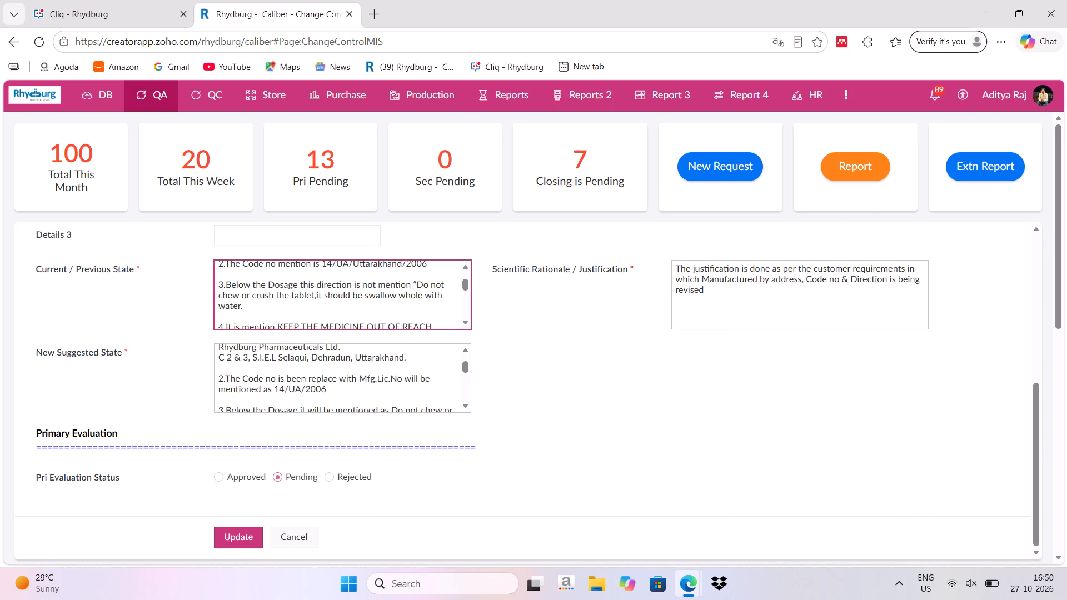
scroll(318, 300, down, 1)
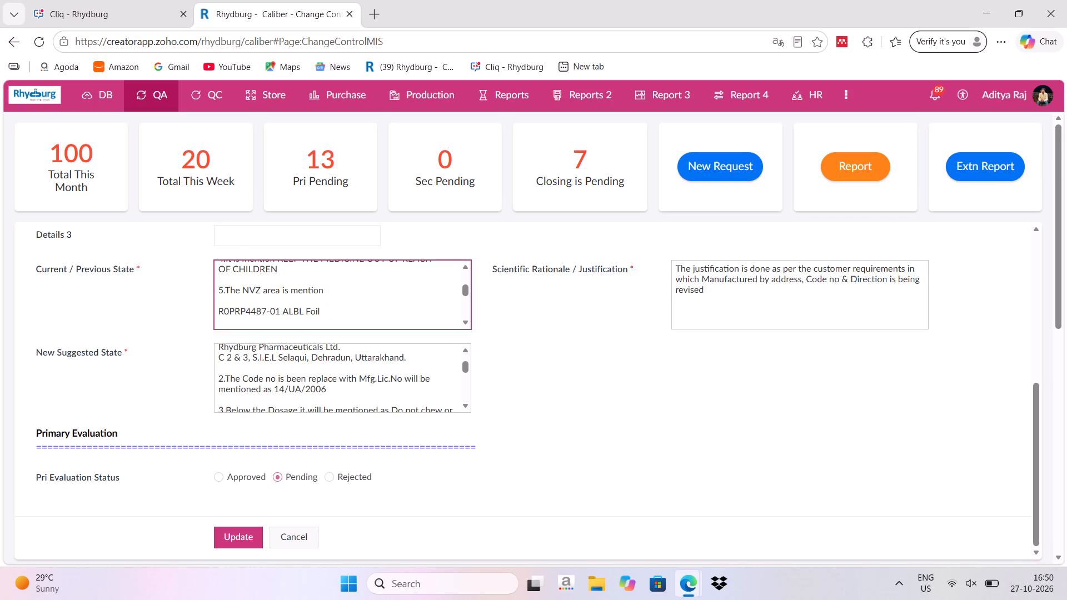
drag(328, 291, 234, 291)
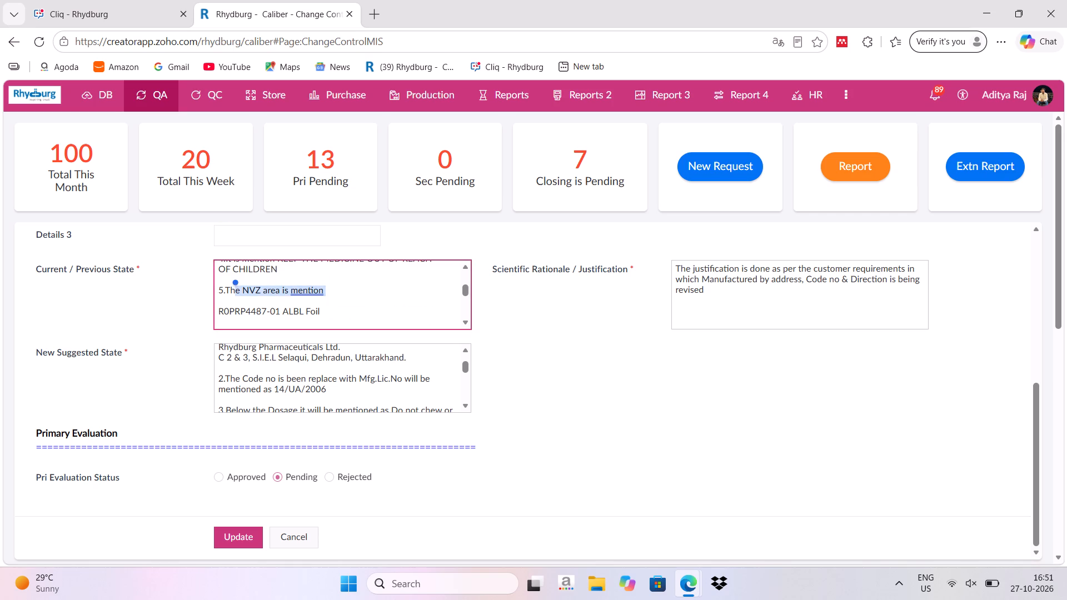
drag(234, 291, 213, 293)
key(BackSpace)
key(backslash)
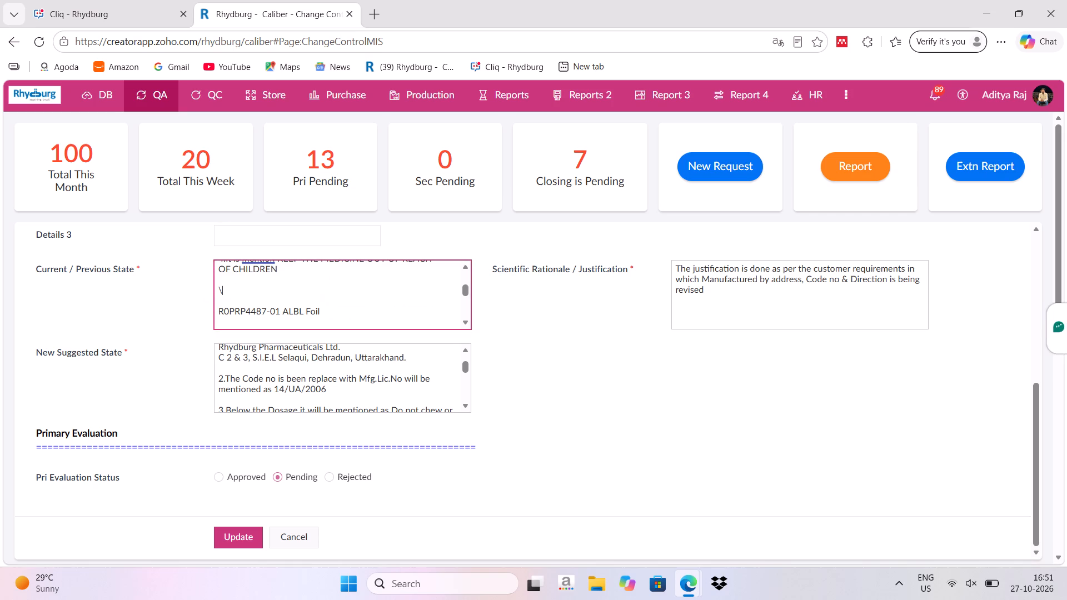
key(BackSpace)
key(BackSpace)
key(BackSpace)
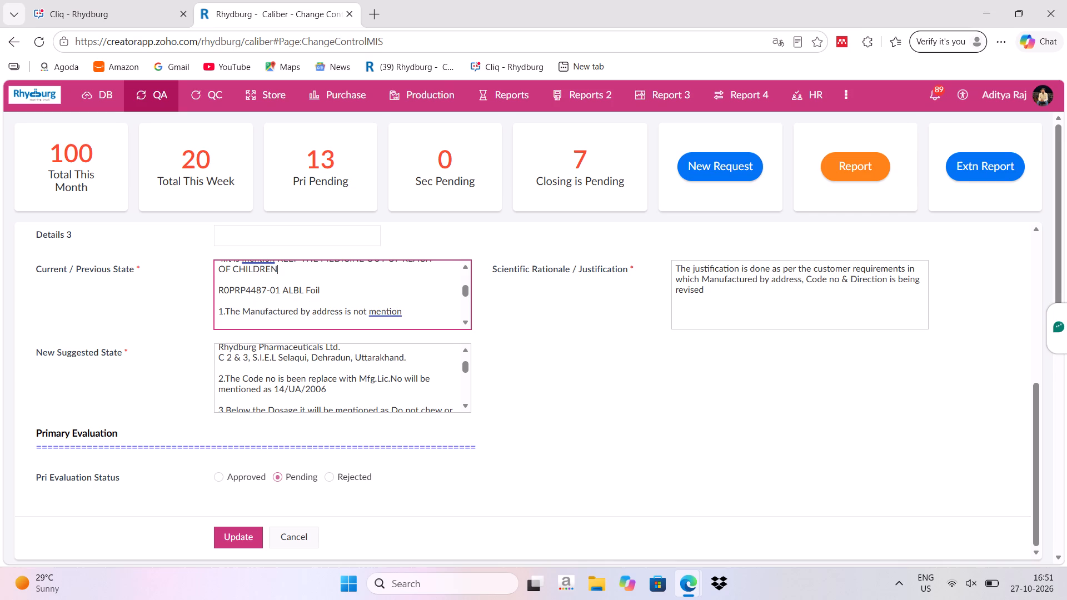
Review the remaining ALBL foil, package insert and SPECS entries in the record's Current / Previous State against New Suggested State.
scroll(265, 304, down, 2)
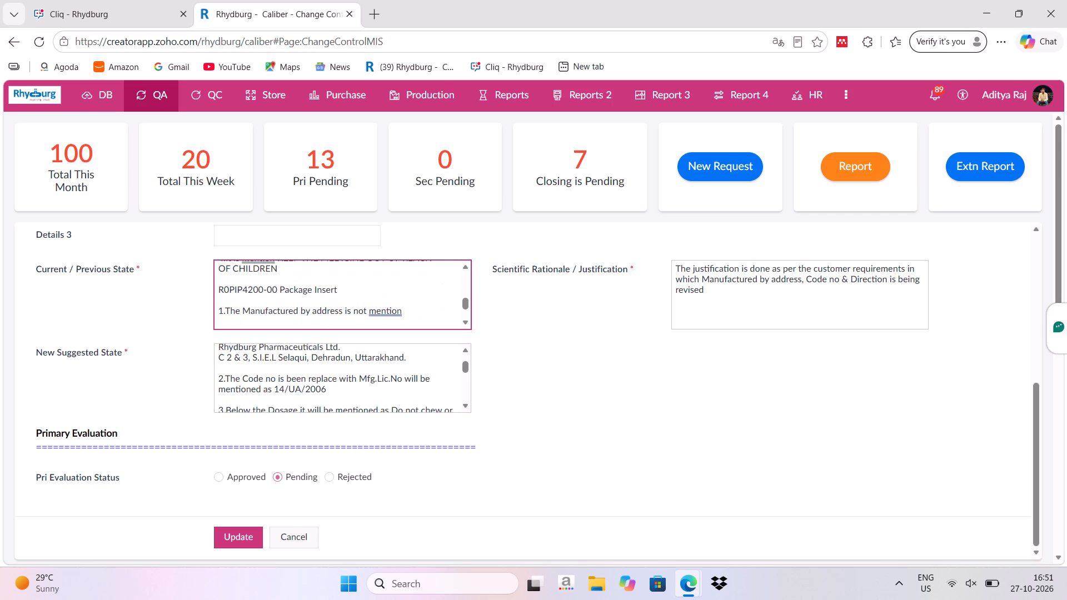
scroll(277, 281, up, 1)
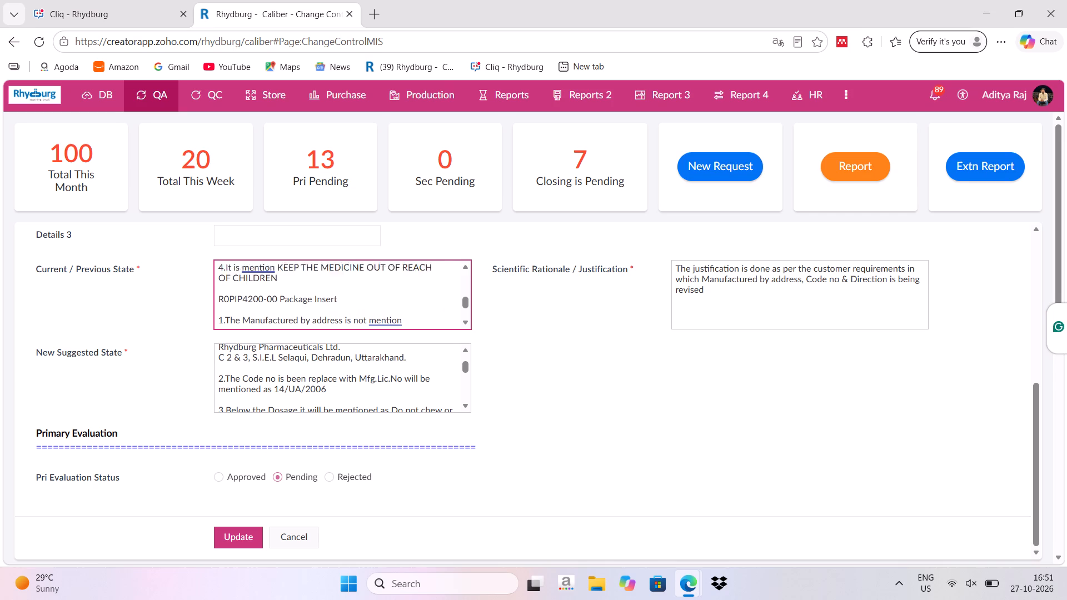
scroll(276, 292, down, 1)
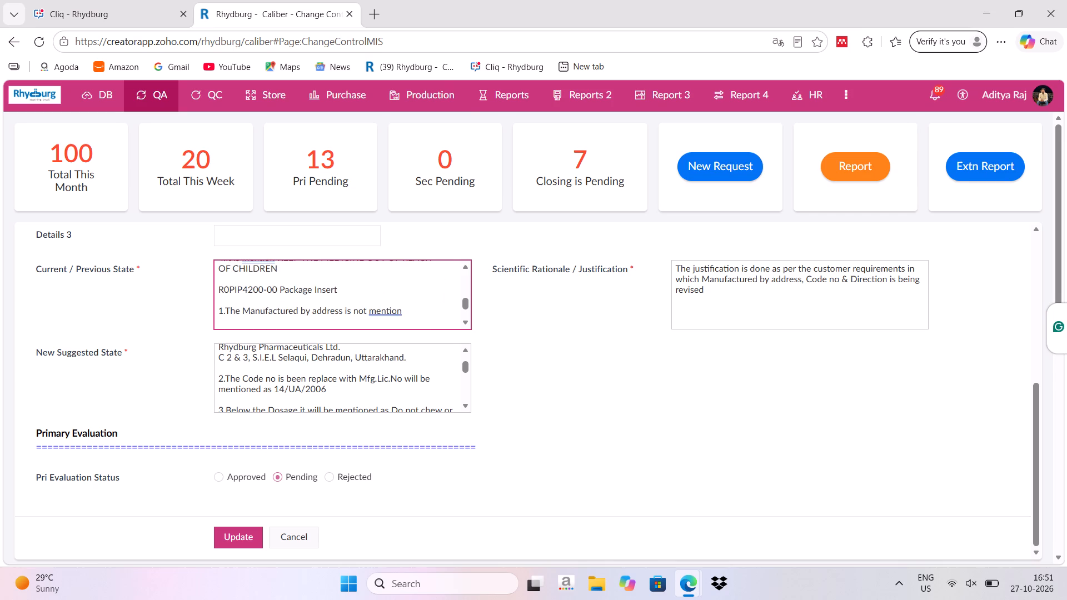
click(465, 303)
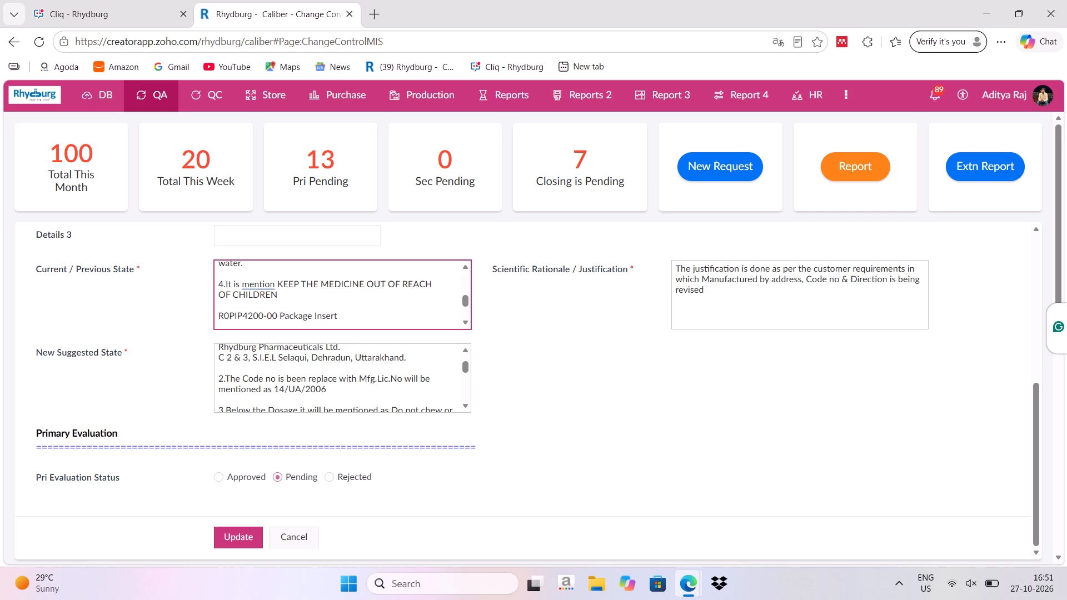
scroll(288, 301, down, 3)
scroll(311, 363, down, 1)
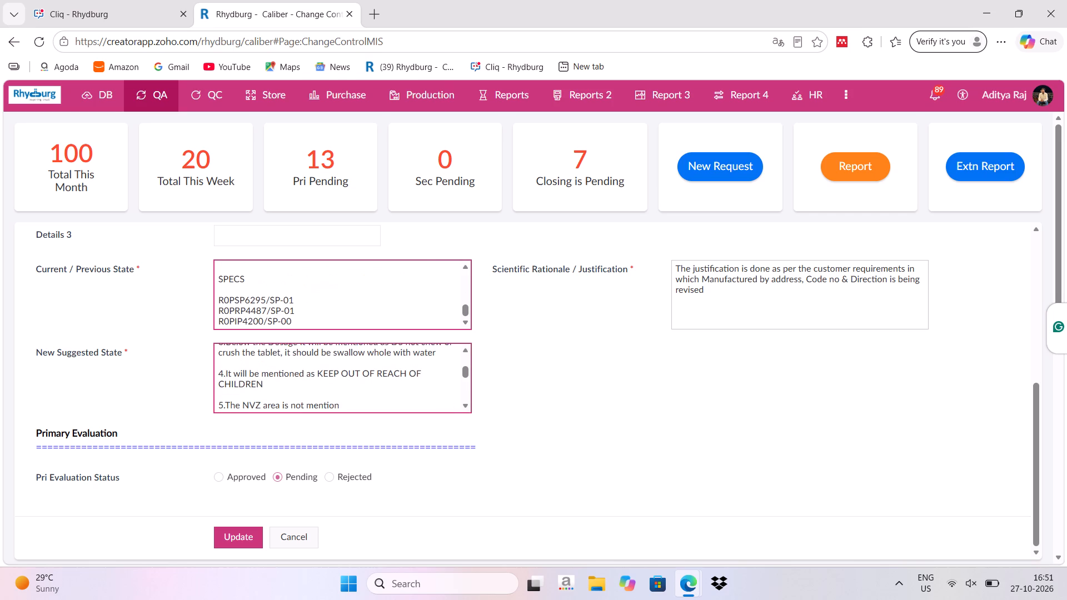
scroll(311, 364, down, 1)
scroll(310, 357, up, 1)
scroll(297, 370, down, 1)
scroll(297, 369, up, 1)
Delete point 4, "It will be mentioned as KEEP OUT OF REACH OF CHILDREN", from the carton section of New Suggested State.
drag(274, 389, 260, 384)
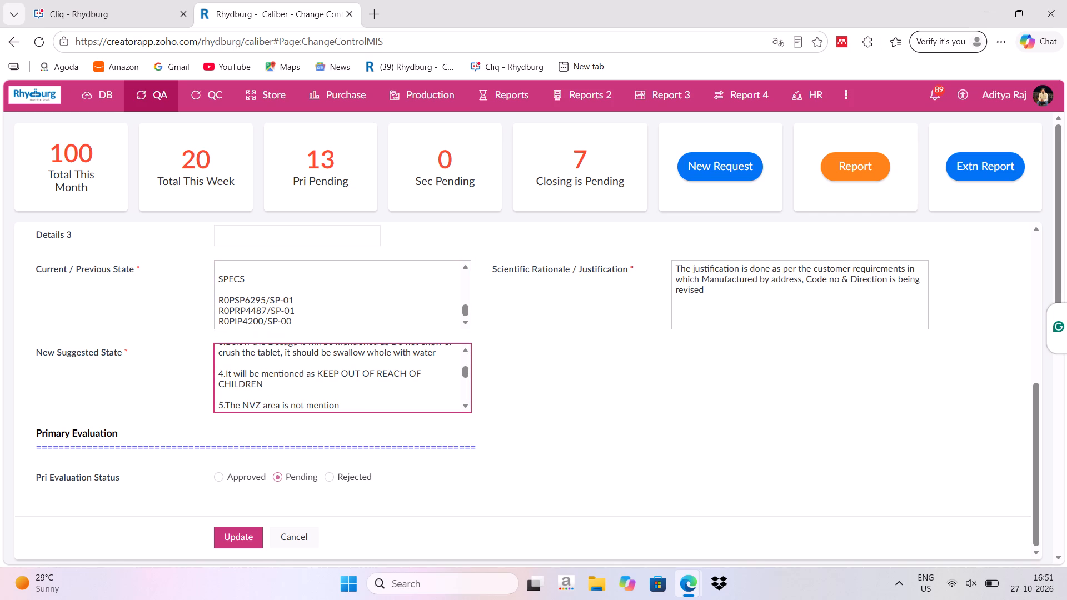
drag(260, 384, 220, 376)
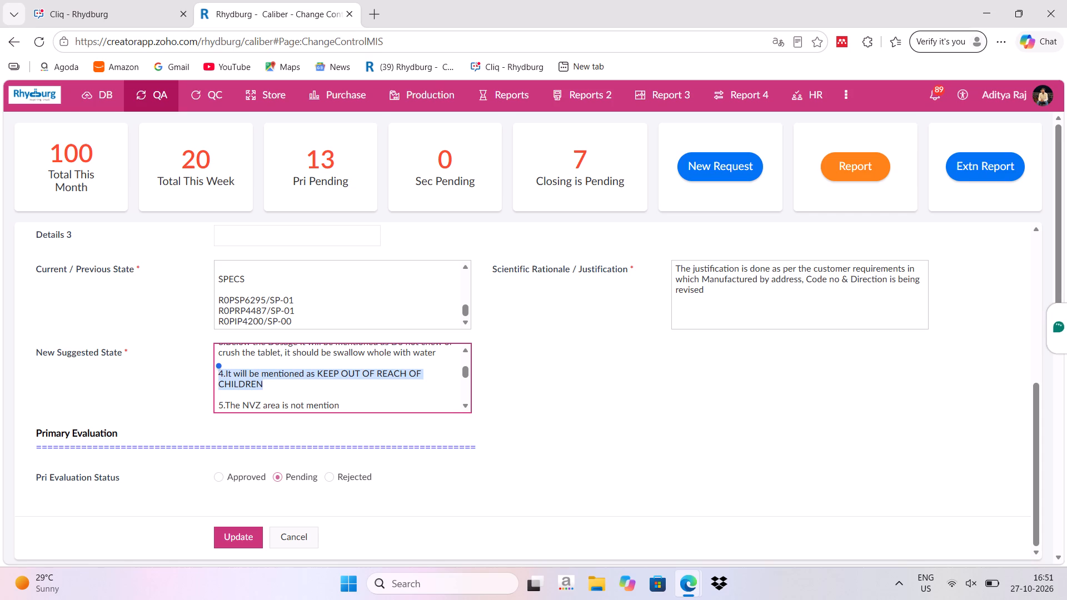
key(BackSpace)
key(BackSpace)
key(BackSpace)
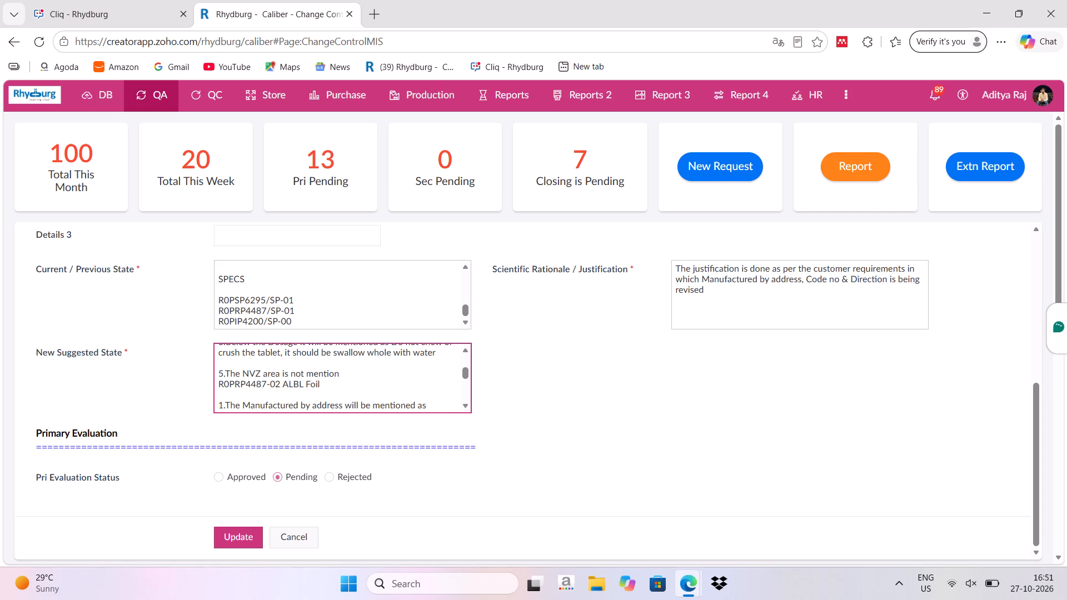
Delete point 5, "The NVZ area is not mention", from the carton section of New Suggested State.
scroll(220, 376, up, 3)
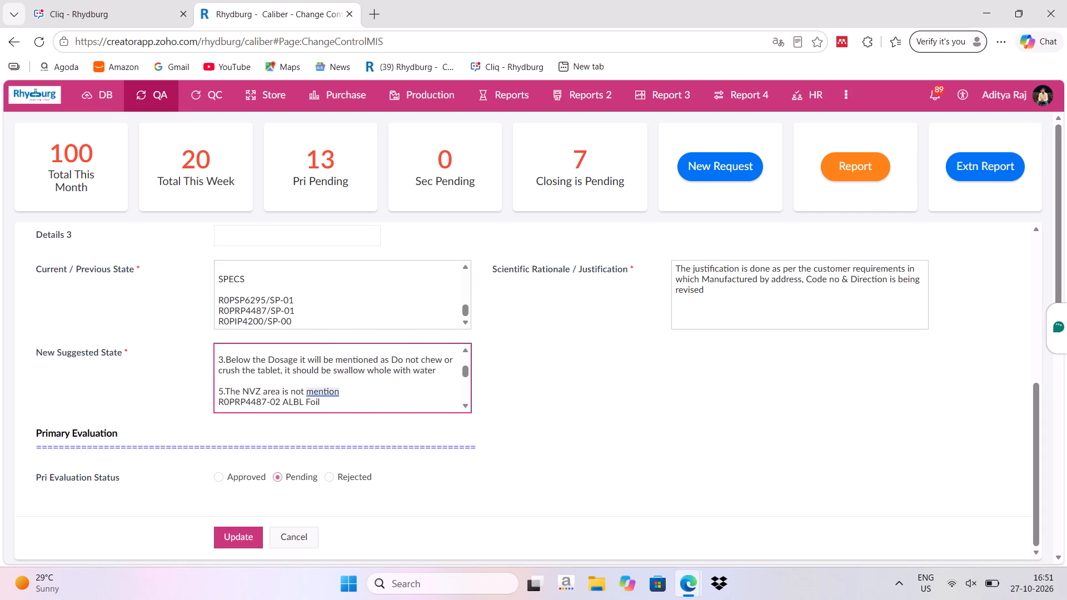
drag(352, 392, 325, 394)
drag(325, 394, 216, 389)
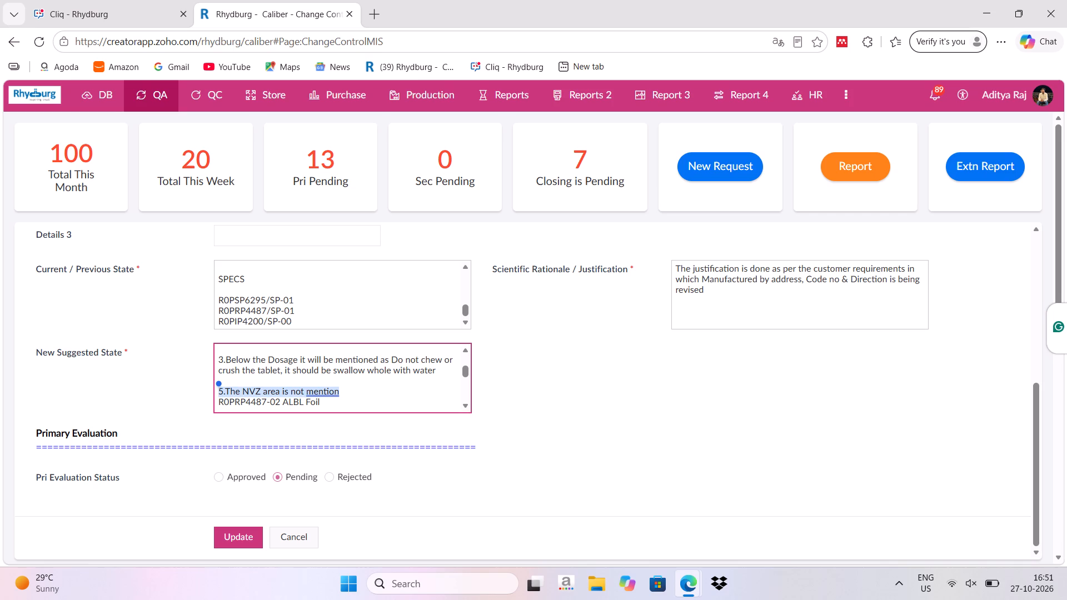
key(BackSpace)
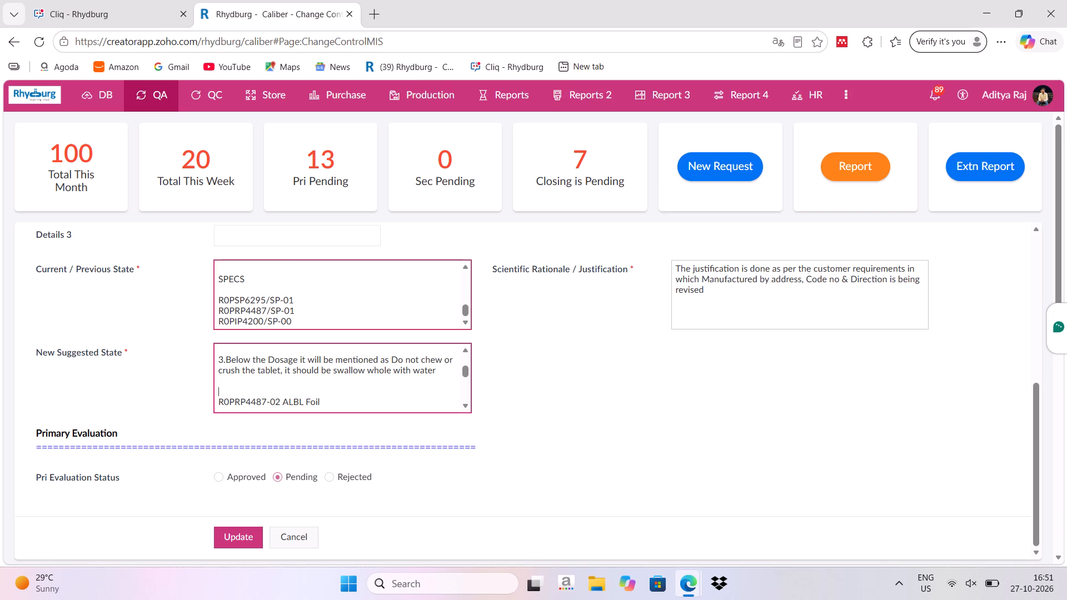
Check the carton points in Current / Previous State, and examine the carton's child-safety wording in the Ibudas 400 artwork in Cliq.
scroll(255, 313, up, 3)
scroll(255, 313, down, 1)
scroll(255, 313, up, 3)
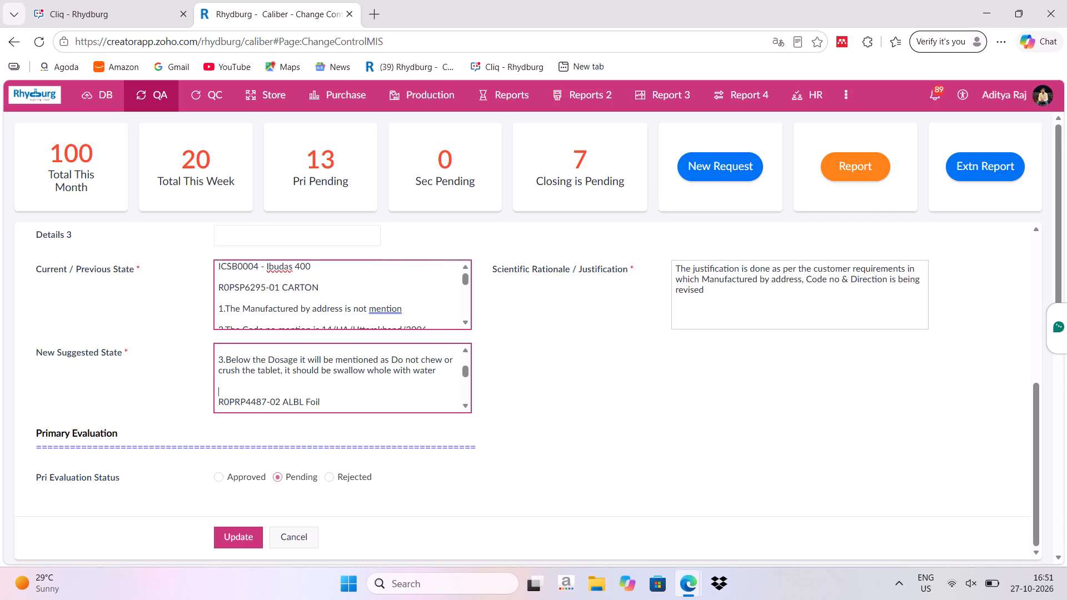
scroll(255, 313, down, 2)
scroll(255, 313, up, 1)
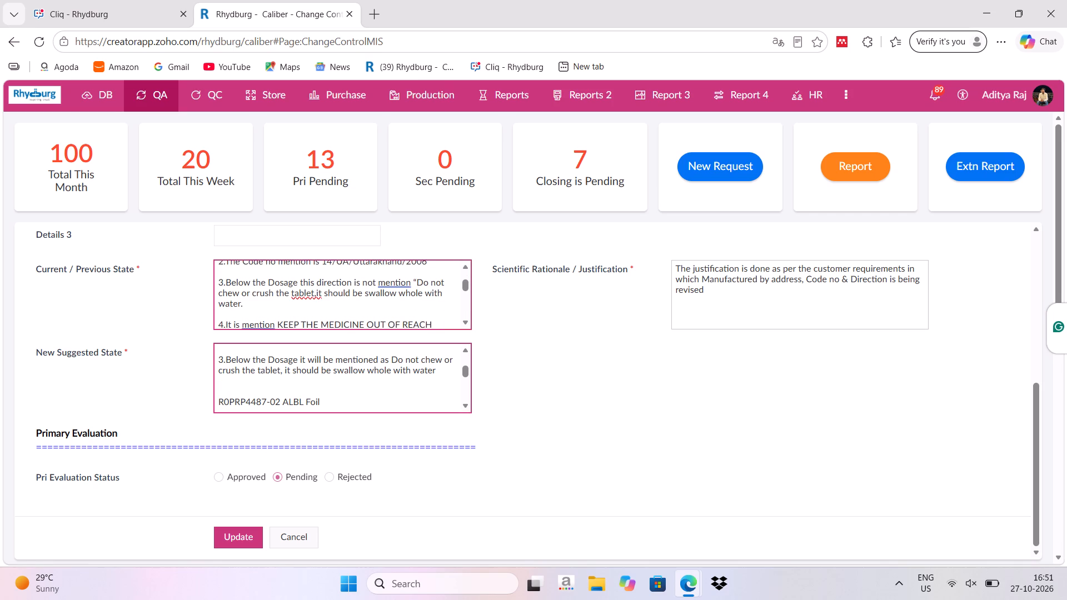
click(92, 9)
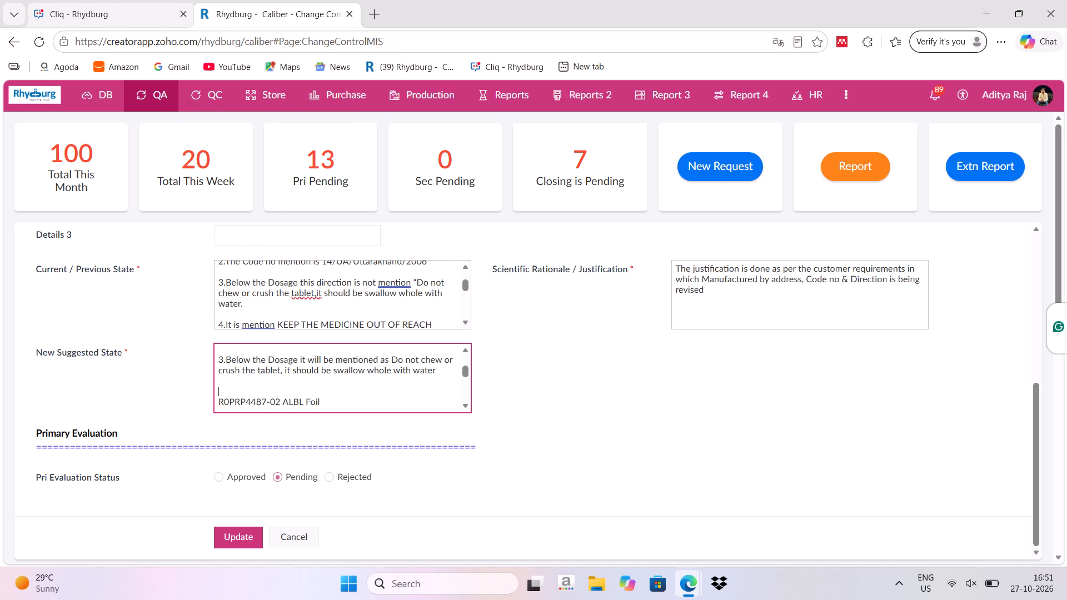
scroll(376, 252, up, 2)
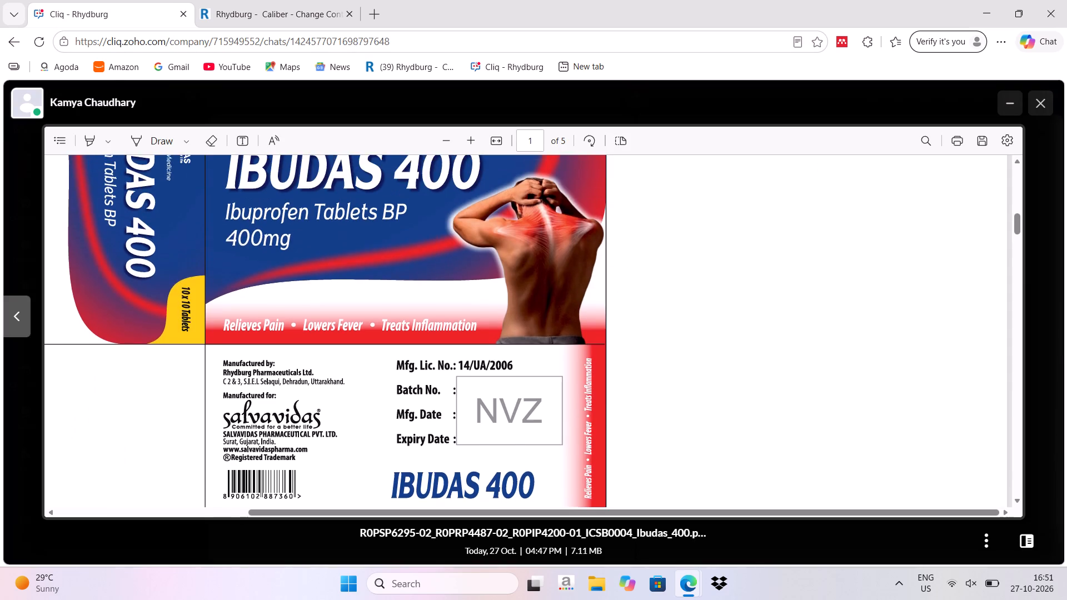
scroll(376, 252, up, 4)
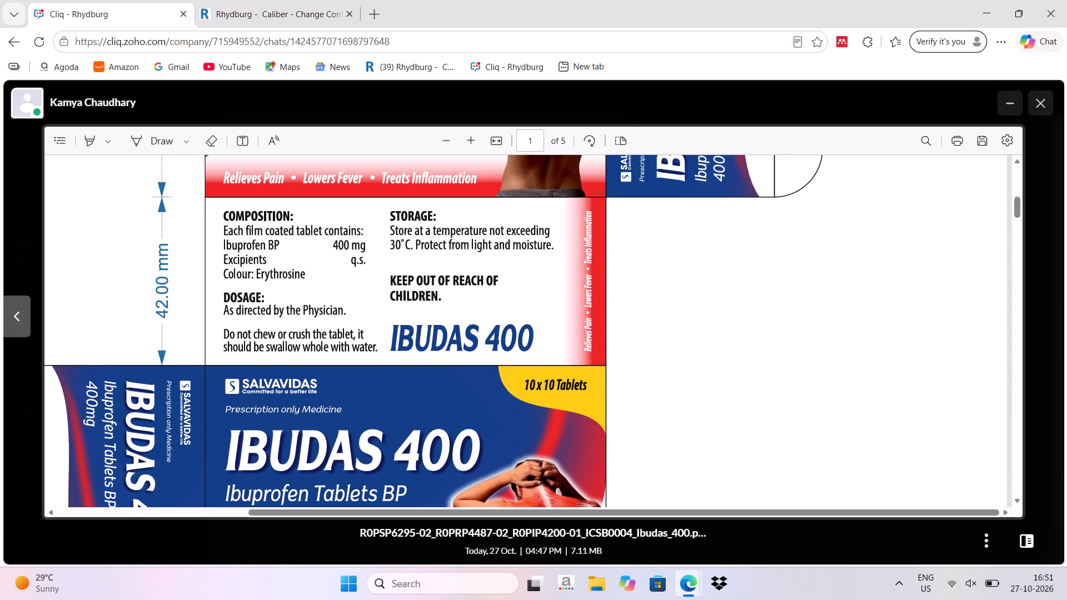
drag(391, 274, 415, 297)
click(393, 278)
Return to Caliber and enter "4.It will be mentioned as KEEP OUT OF REACH OF CHILDREN" before the ALBL Foil heading in New Suggested State.
double_click(237, 7)
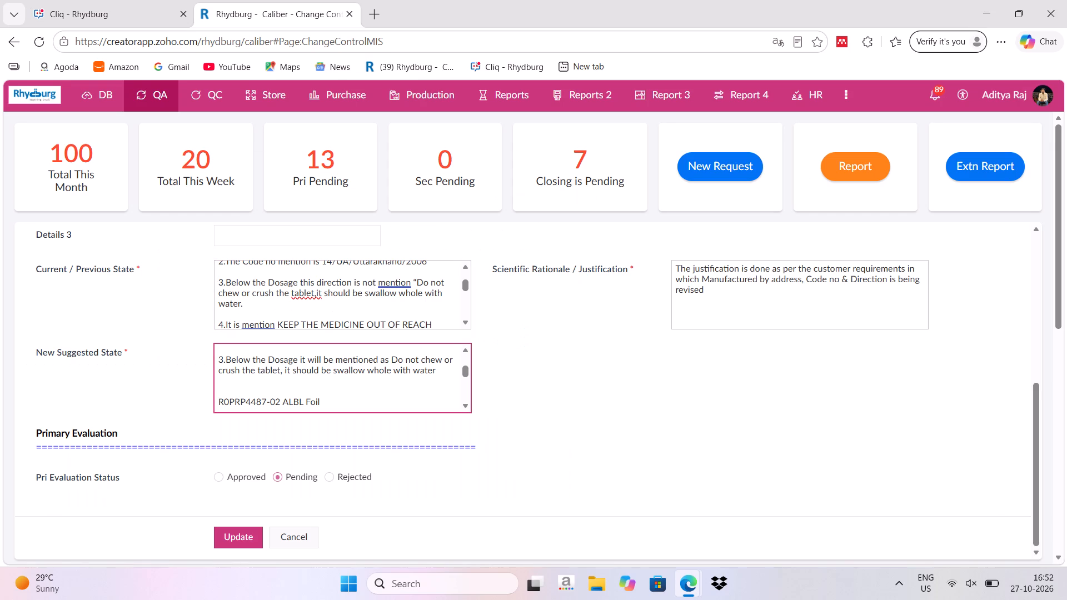
key(BackSpace)
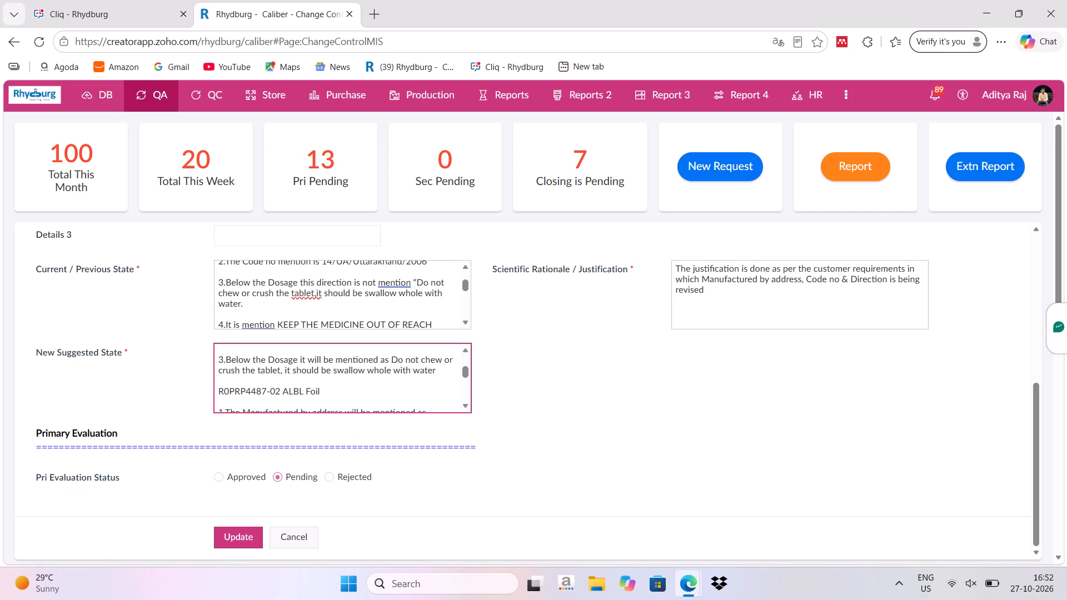
key(Return)
text(4.)
text(It will be mentioned as Keep)
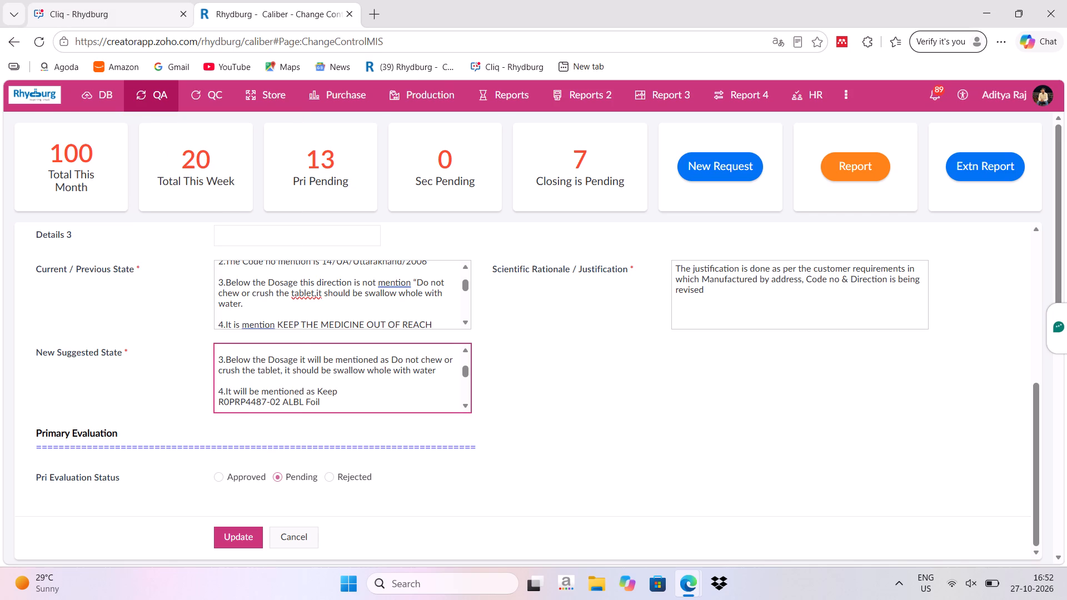
click(98, 4)
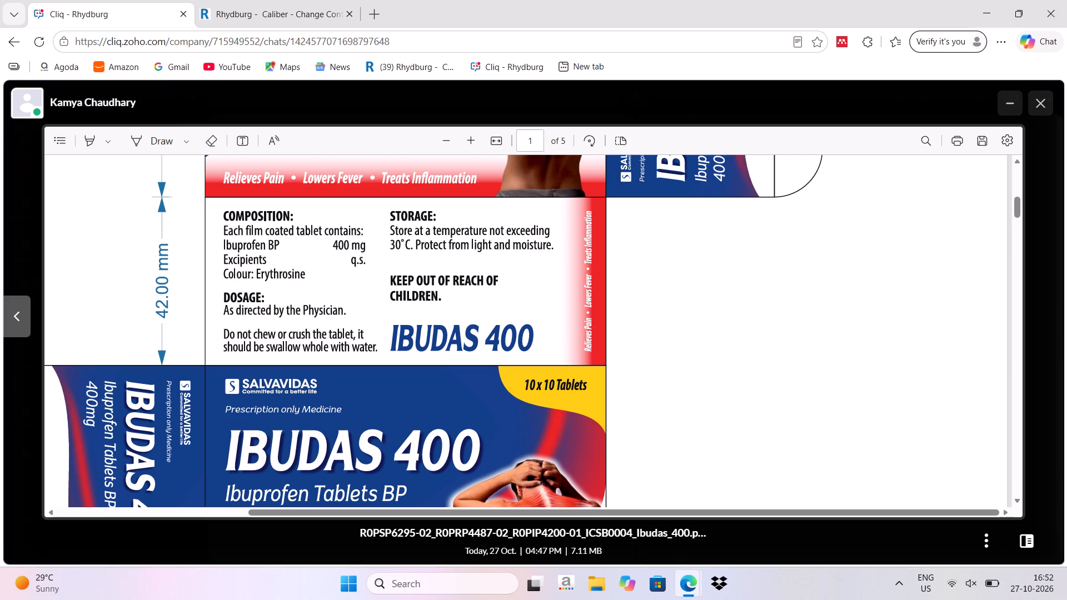
click(294, 7)
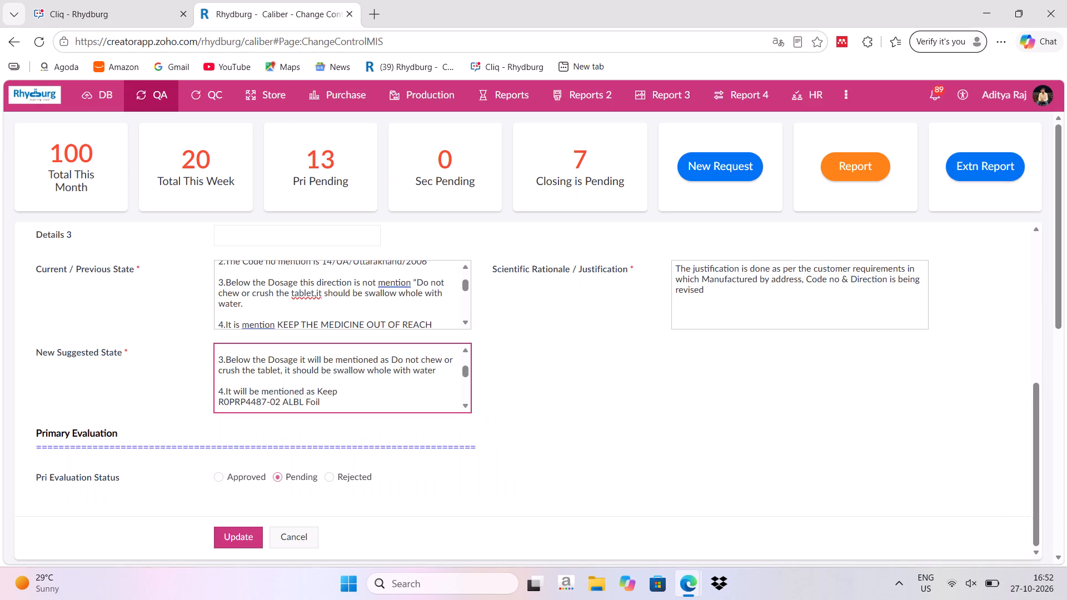
key(BackSpace)
key(BackSpace)
key(BackSpace)
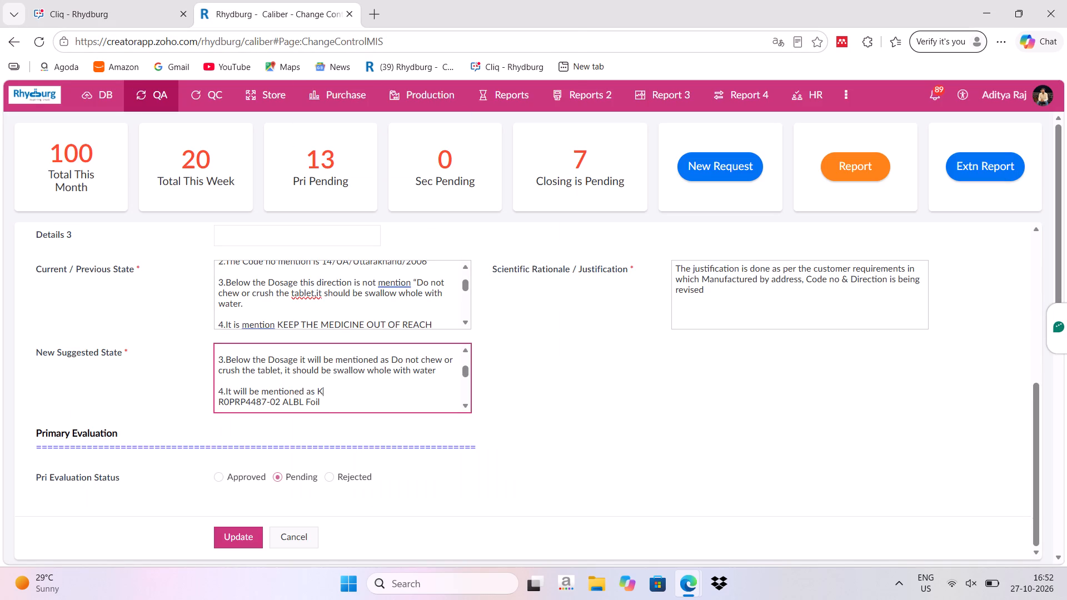
text(EEP OUT OF REACH OF CHIL)
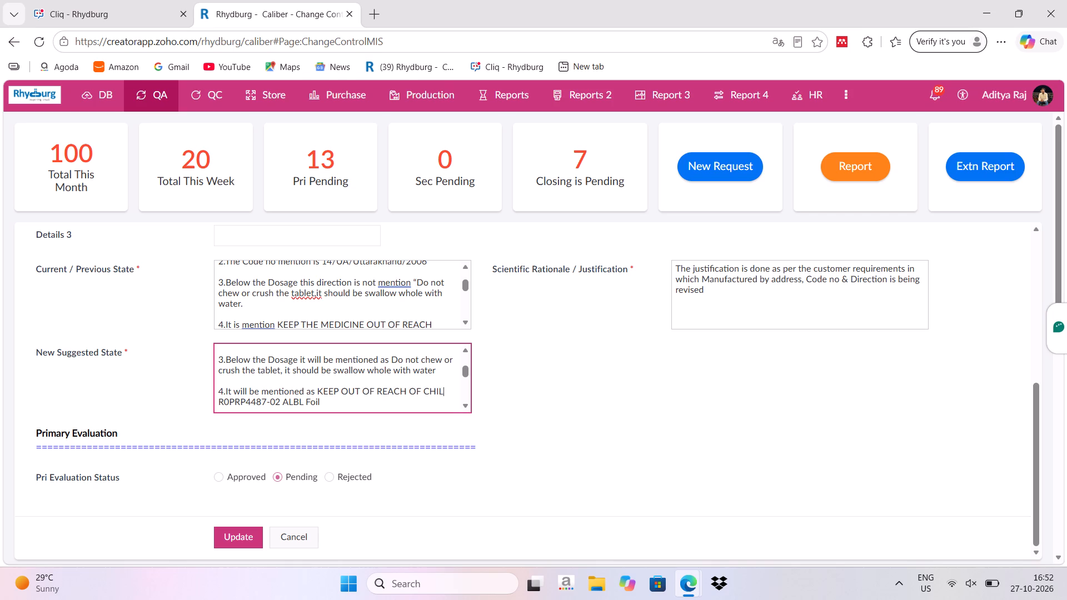
text(DRE)
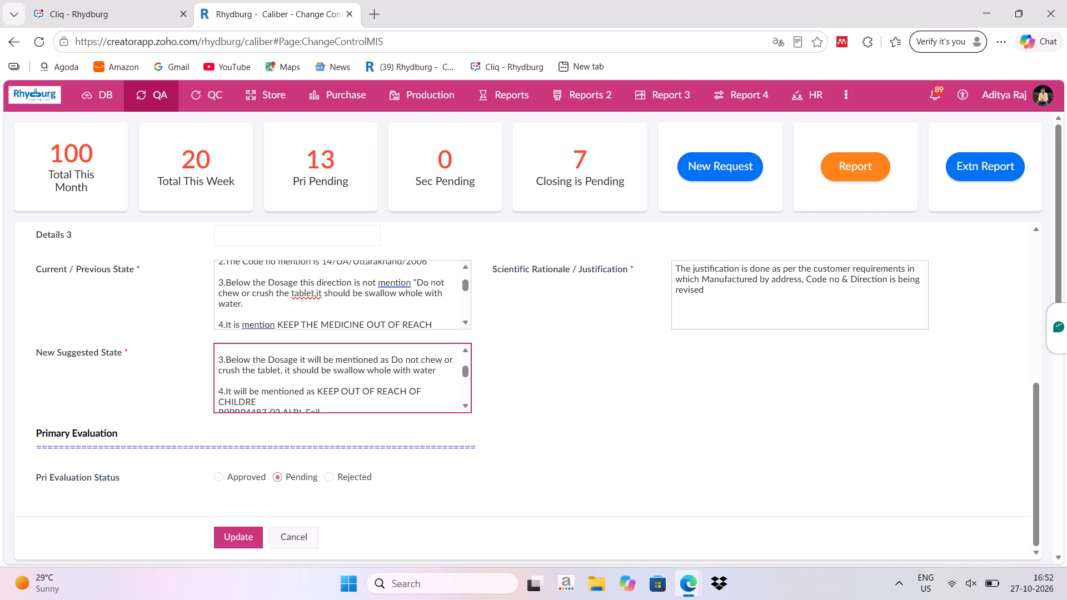
key(n)
key(Return)
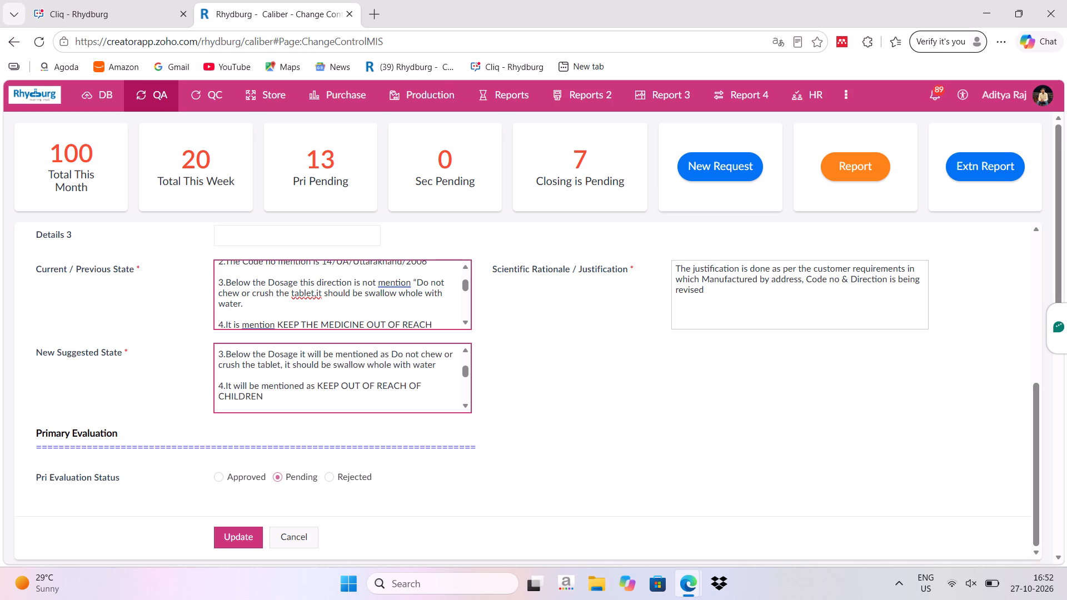
Review the carton and ALBL foil points in Current / Previous State once more.
scroll(339, 305, up, 1)
scroll(337, 307, down, 2)
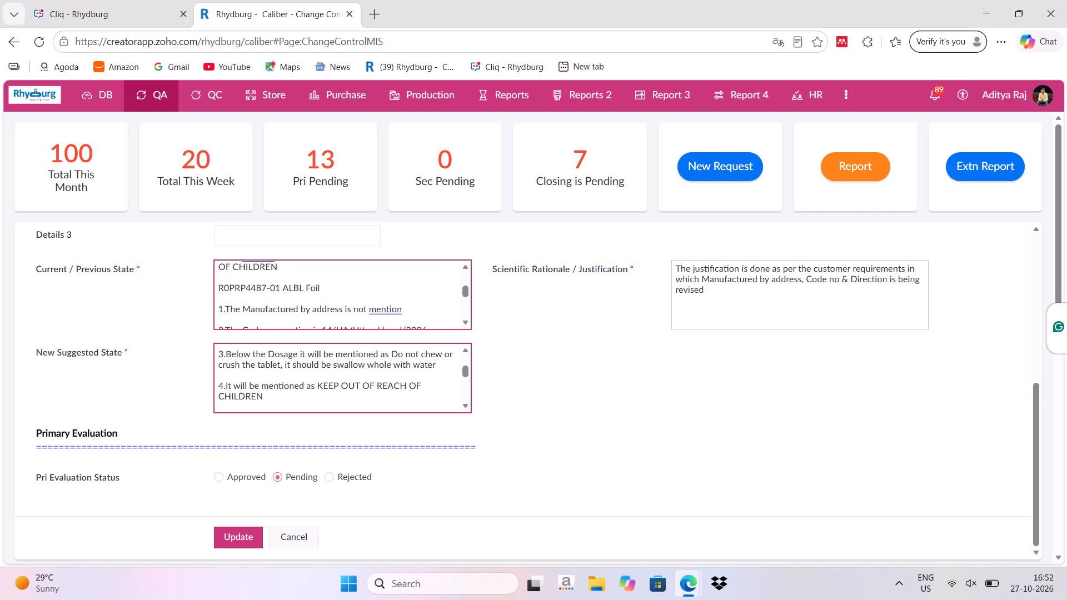
scroll(321, 387, down, 2)
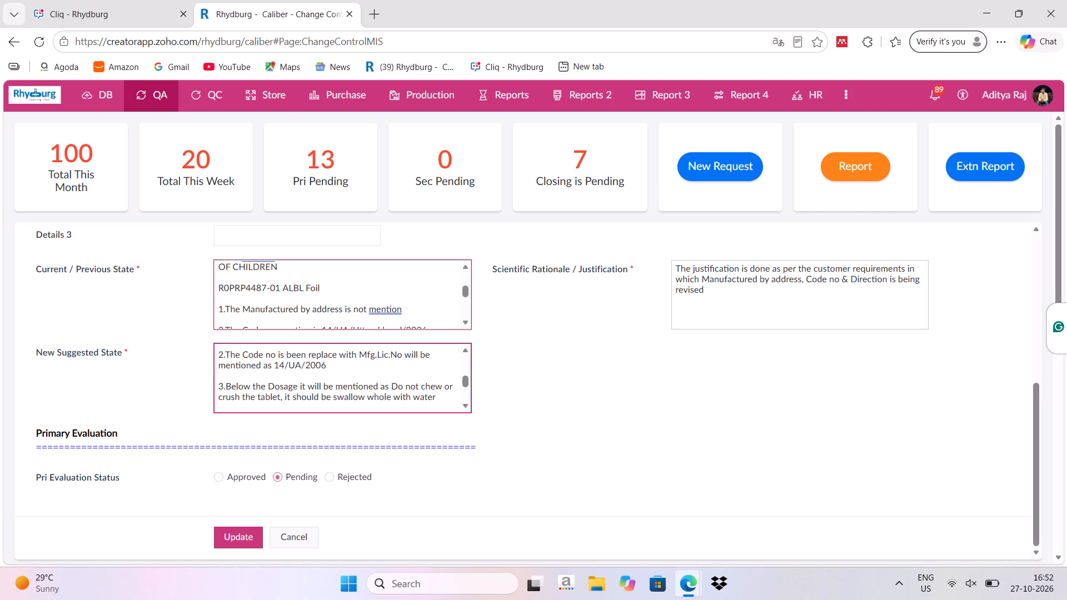
Update change control record CL10230 with the edited Current / Previous State and New Suggested State.
click(240, 9)
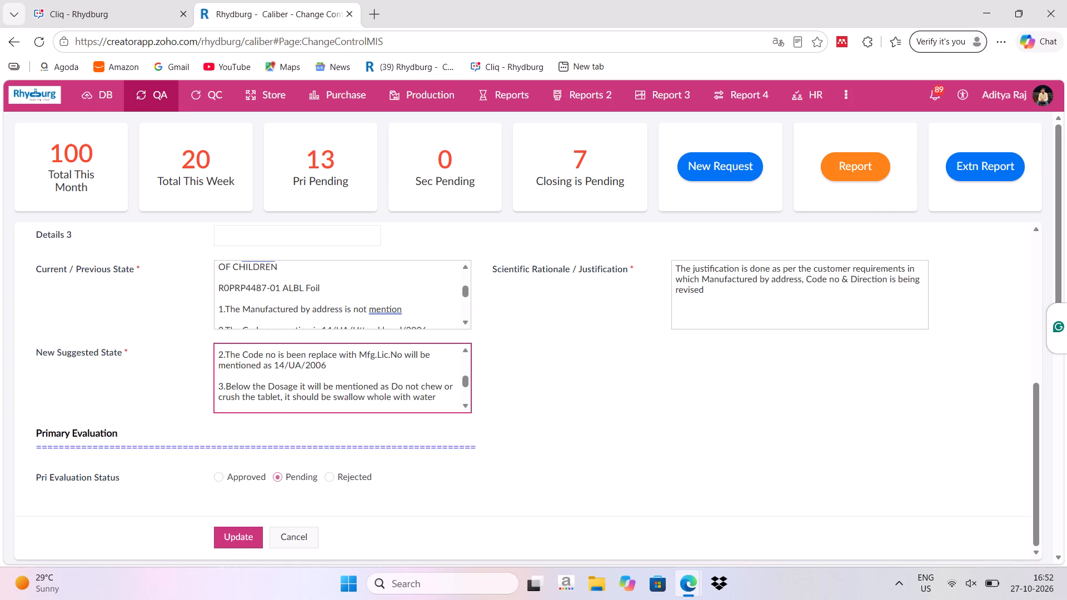
click(240, 542)
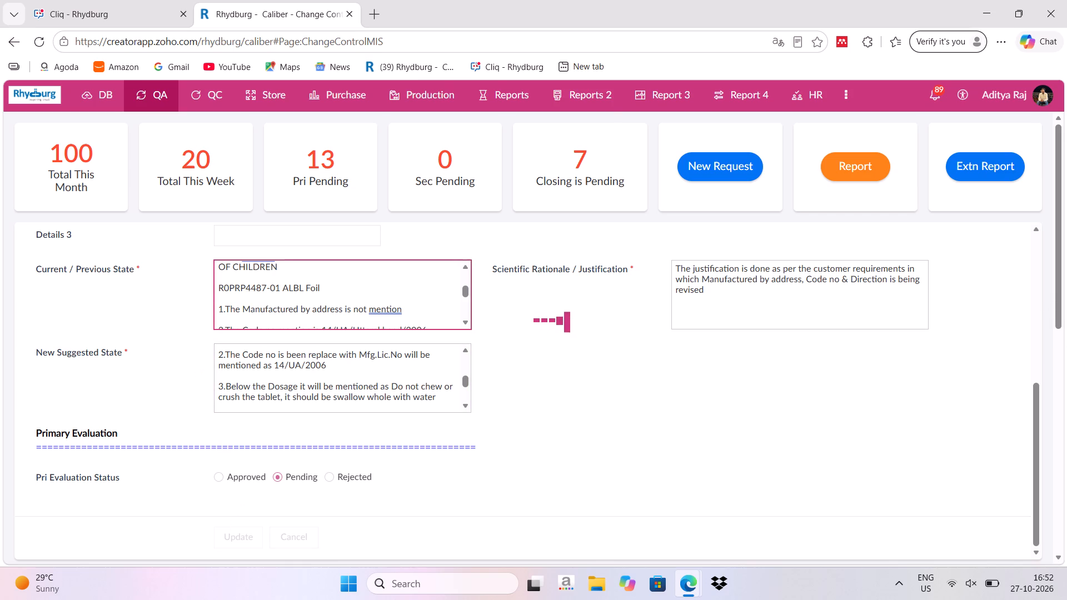
Switch to Cliq and forward the received Ibudas 400 artwork PDF to Sagar with the comment "10230 SIR KINDLY APPROVE THIS".
click(91, 11)
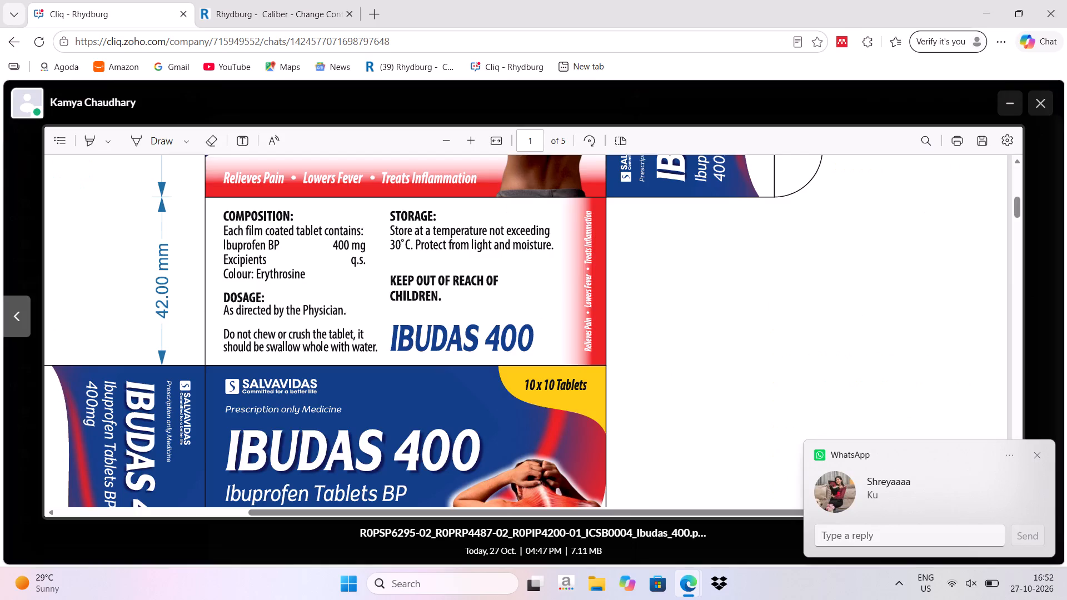
click(1037, 103)
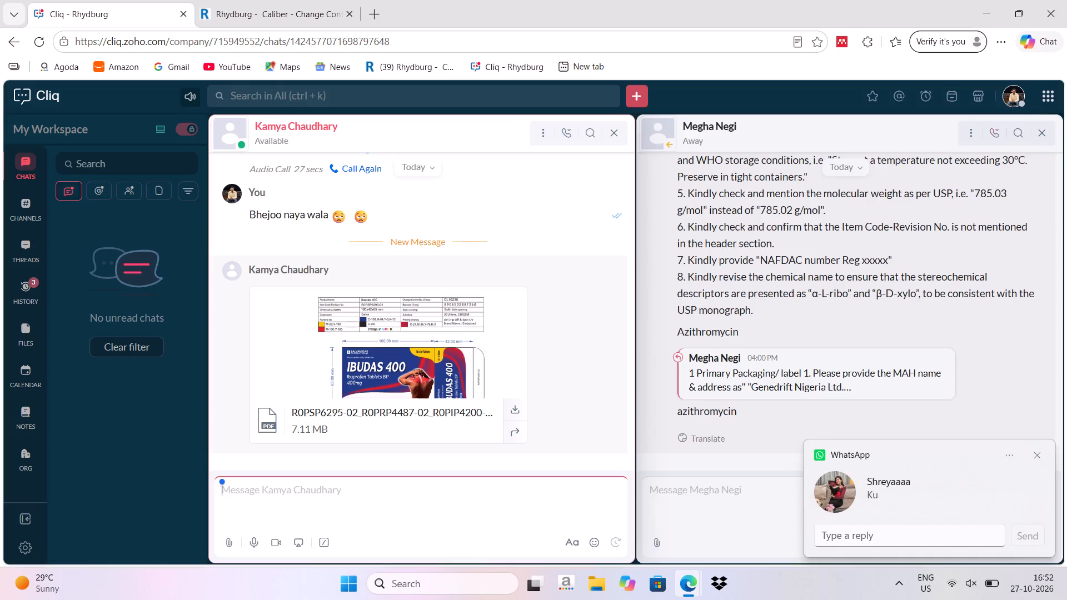
click(513, 428)
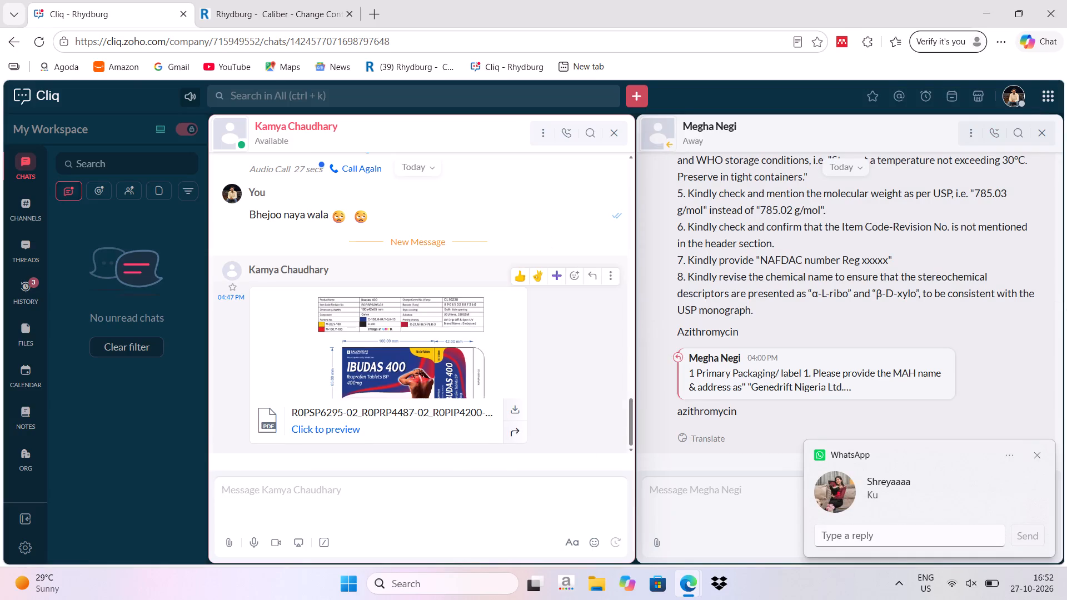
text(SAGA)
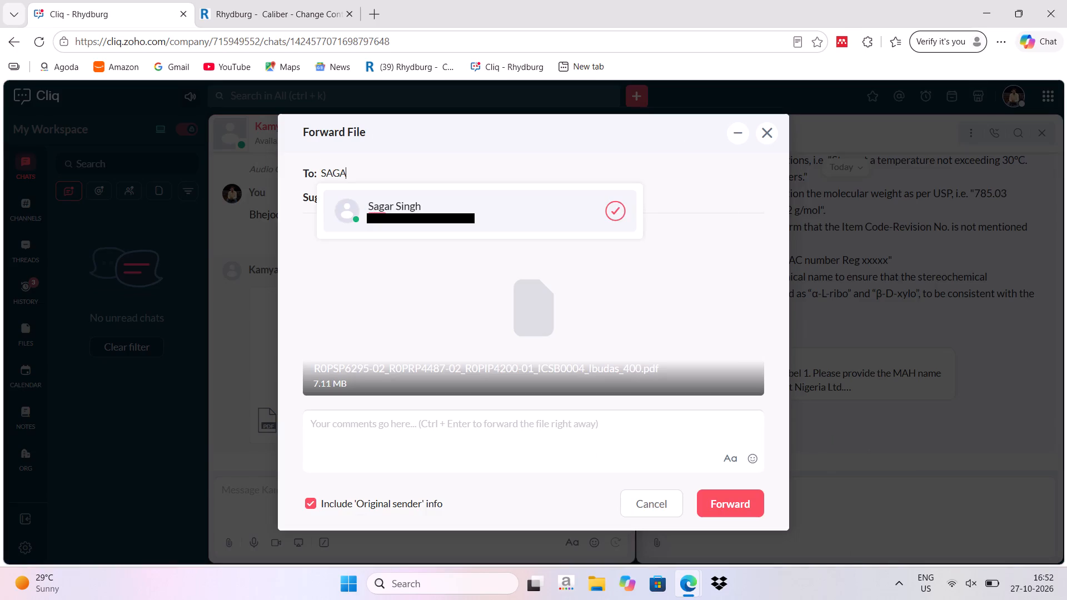
click(374, 199)
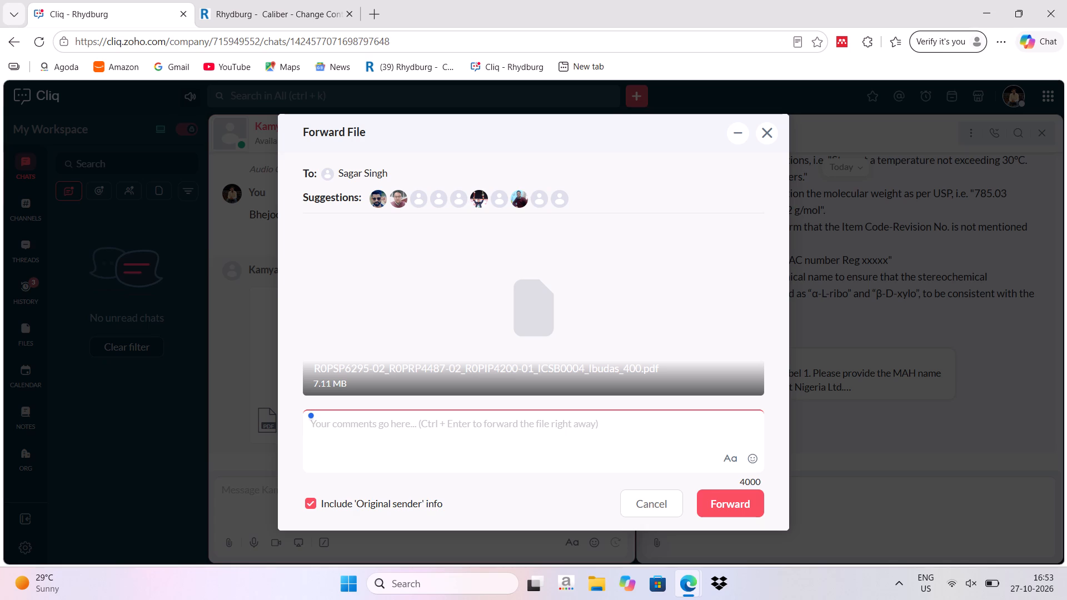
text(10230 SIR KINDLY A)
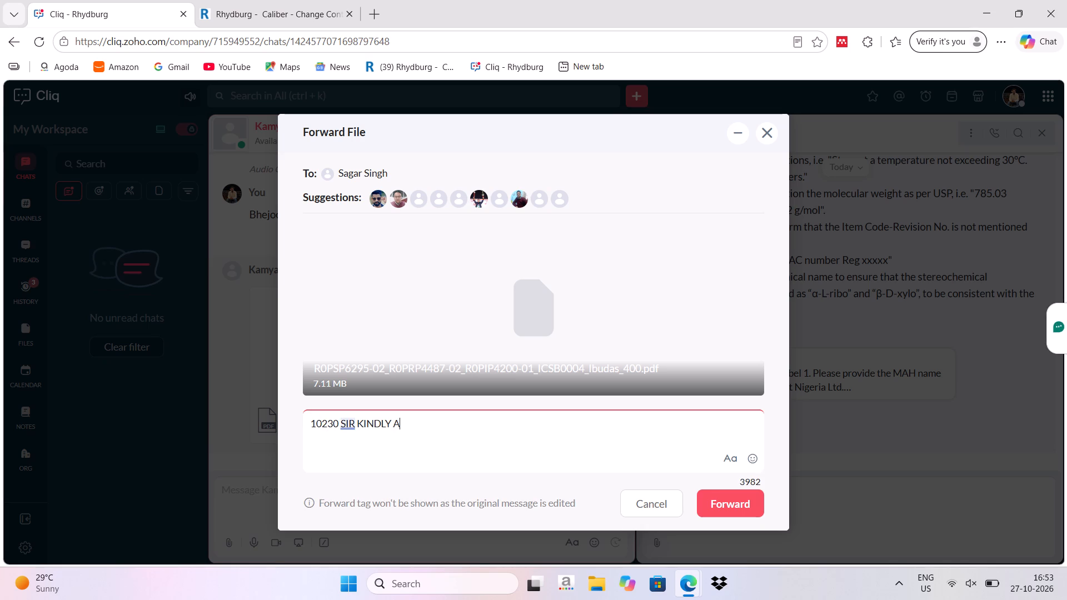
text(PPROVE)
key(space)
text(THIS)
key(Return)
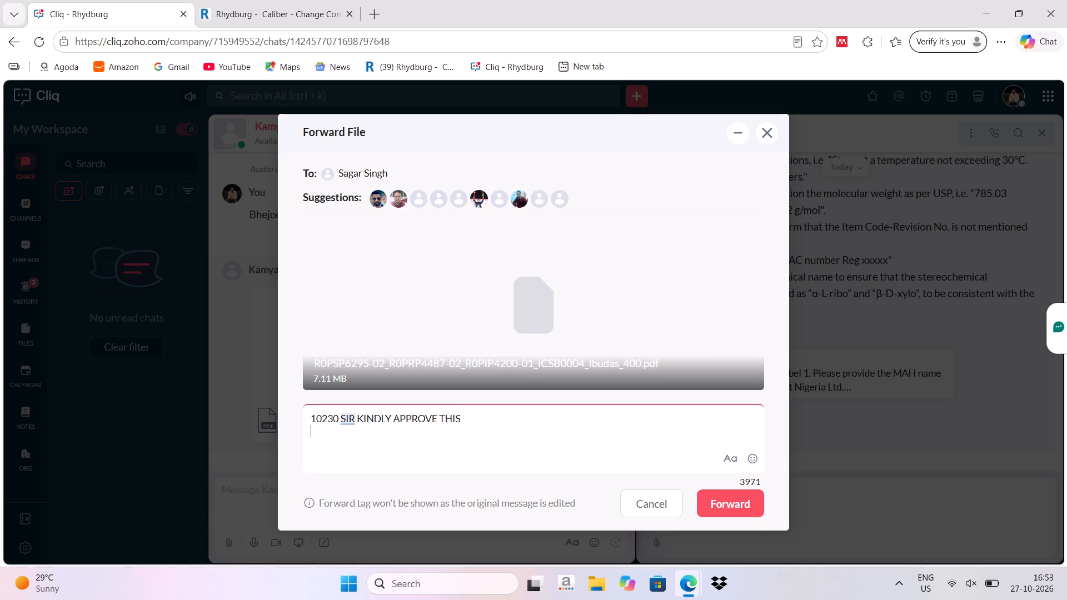
click(724, 497)
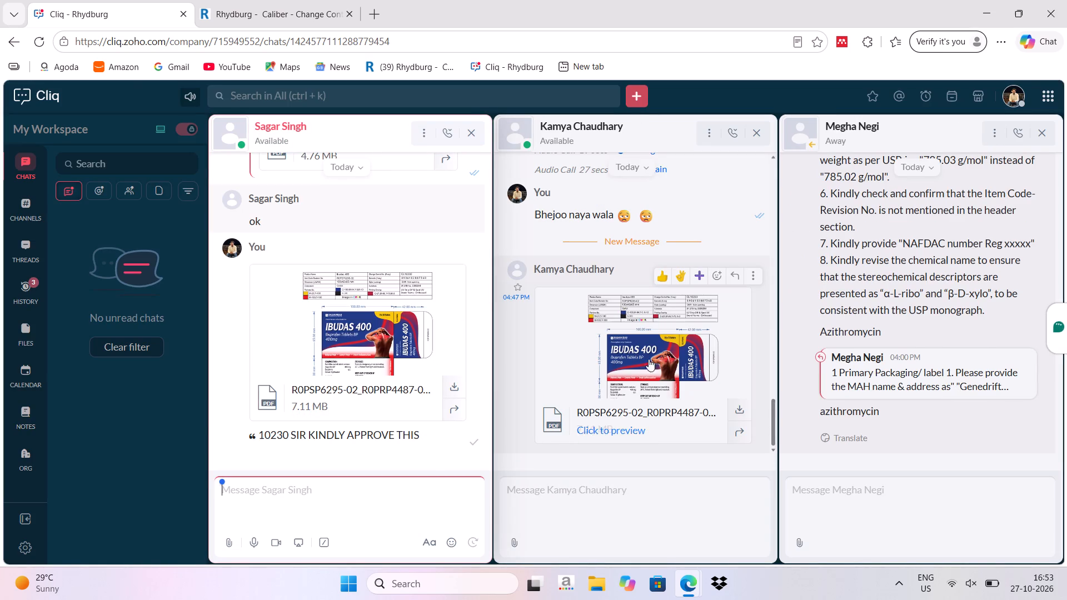
React to the received Ibudas 400 PDF message in Cliq with a laughing emoji and close that chat.
click(718, 278)
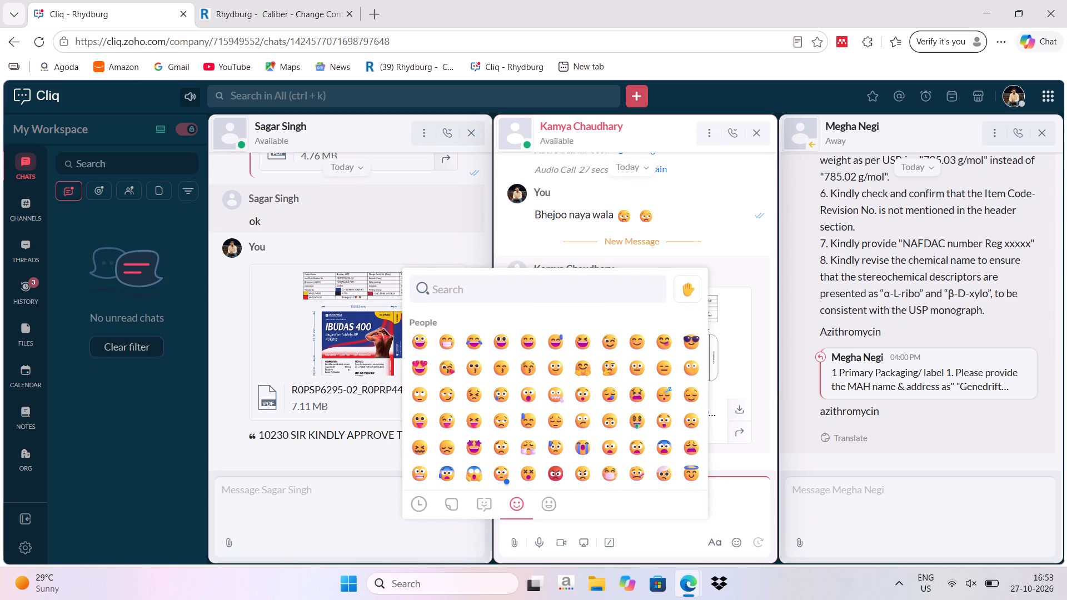
click(579, 342)
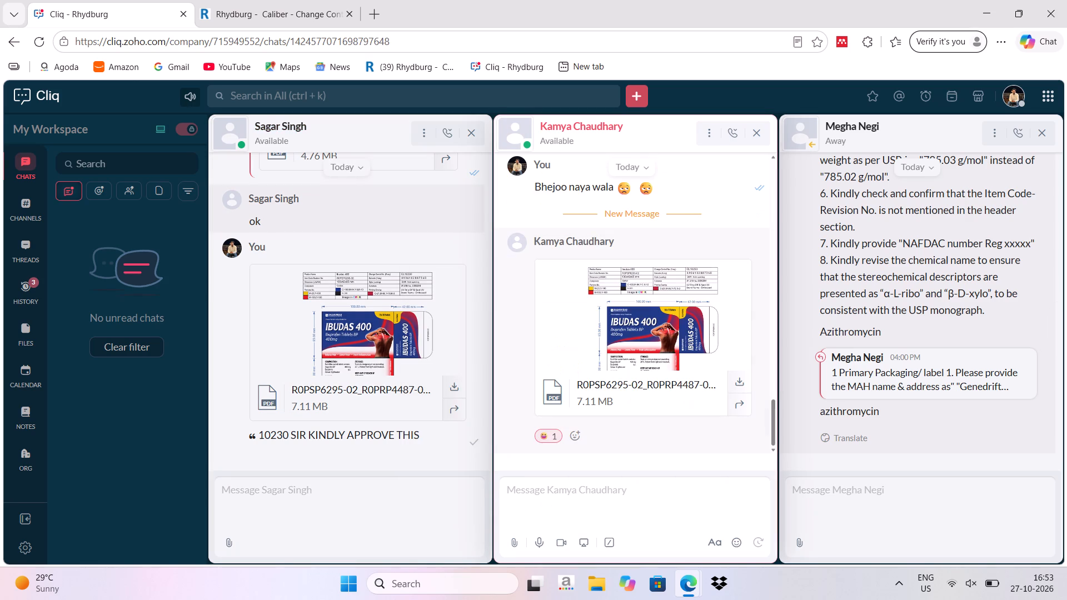
click(752, 135)
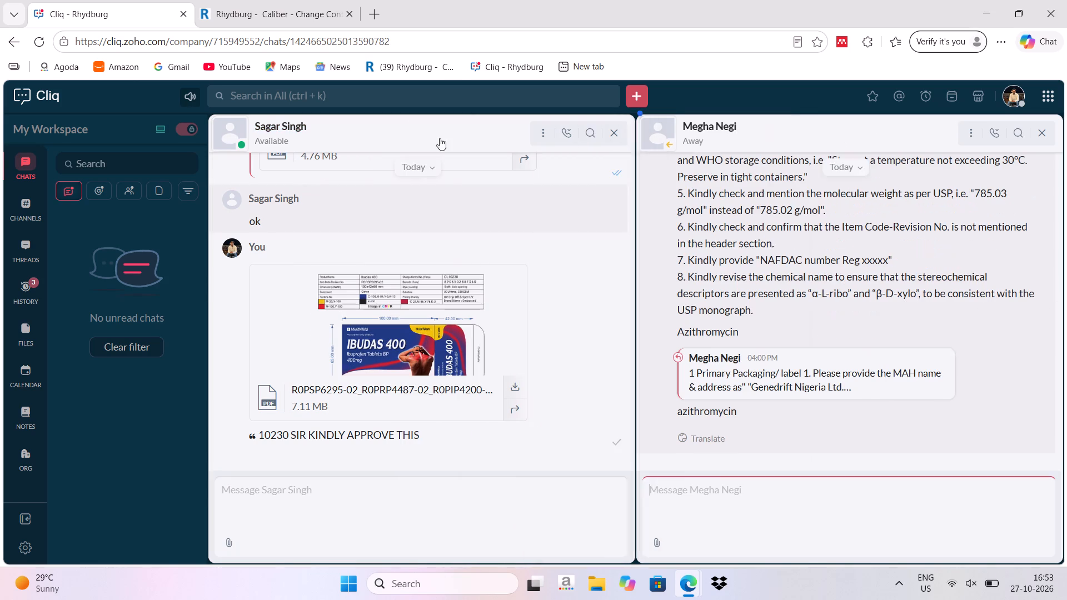